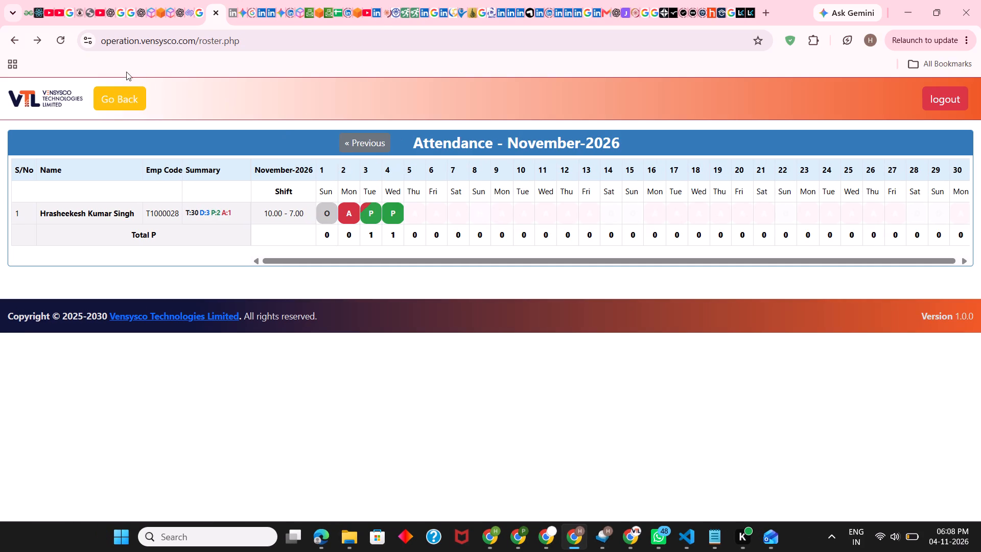
{"action": "left_click", "coordinate": [113, 103]}
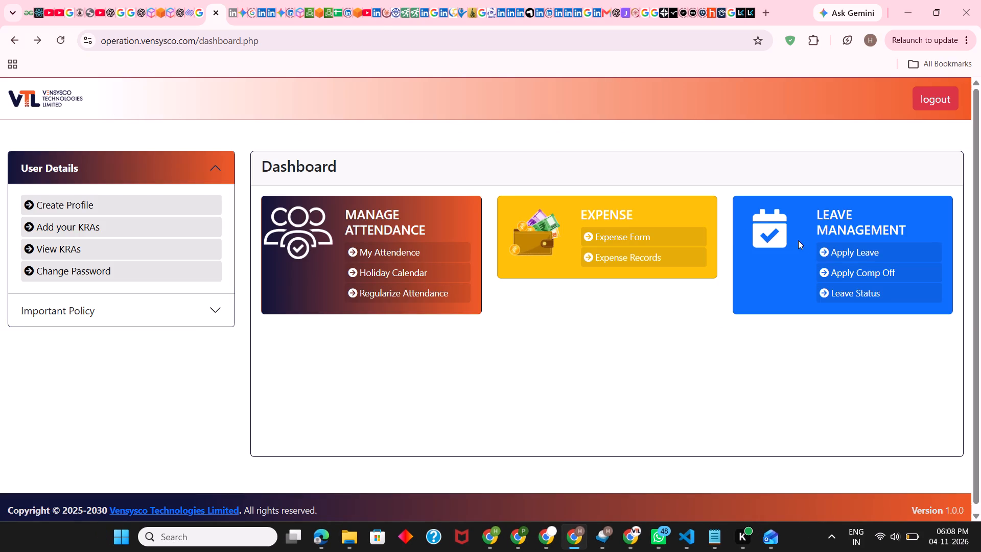
{"action": "left_click", "coordinate": [872, 248]}
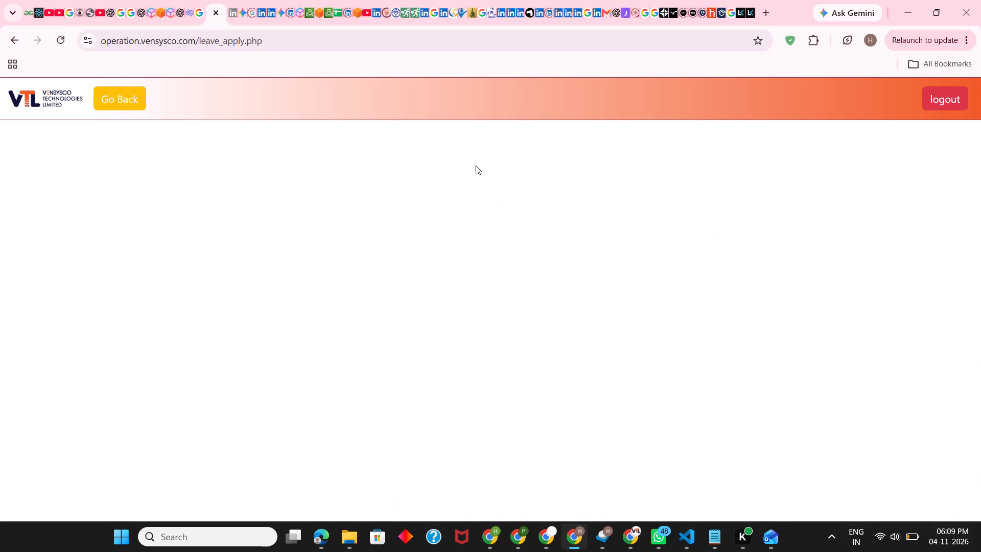
{"action": "left_click", "coordinate": [127, 102]}
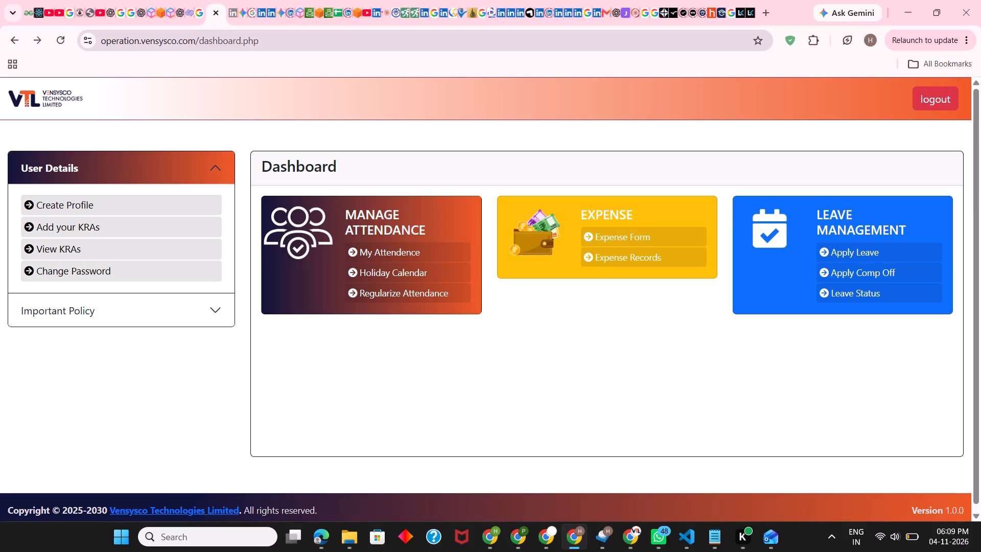
In the Daily Sales Call Data spreadsheet, copy the 03-11-2026 date and header rows (474–475) to row 489, below the last entries.
{"action": "left_click", "coordinate": [336, 15]}
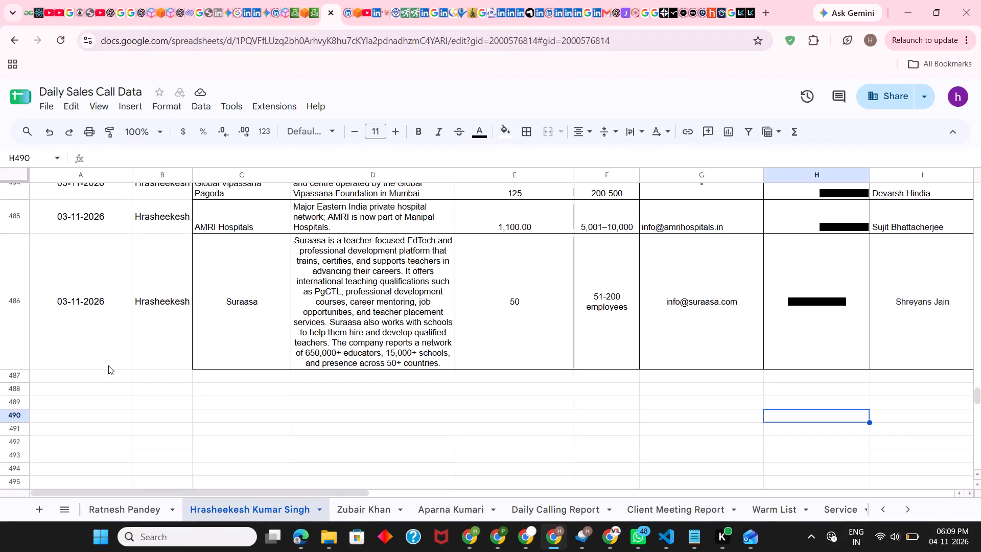
{"action": "scroll", "coordinate": [108, 365], "scroll_direction": "up", "scroll_amount": 11}
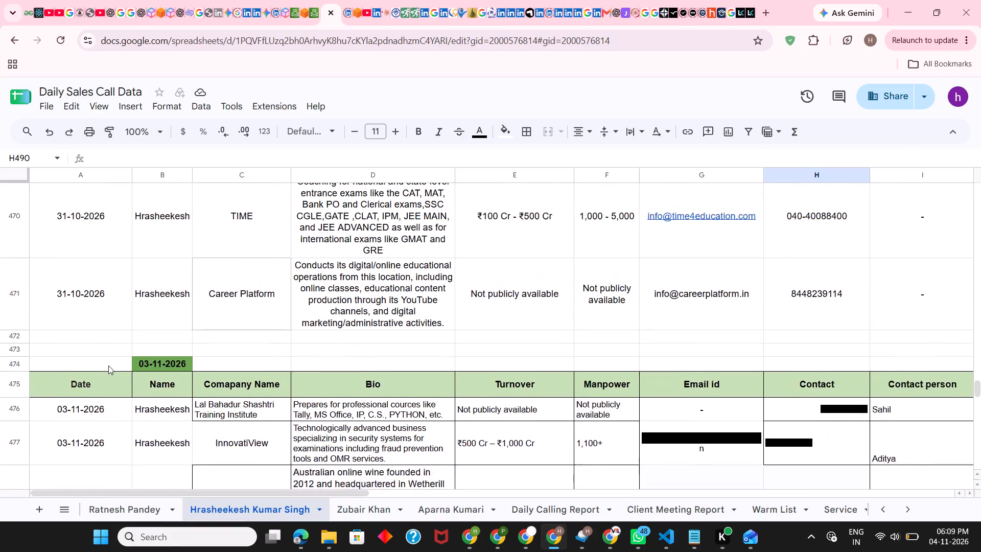
{"action": "scroll", "coordinate": [108, 365], "scroll_direction": "right", "scroll_amount": 3}
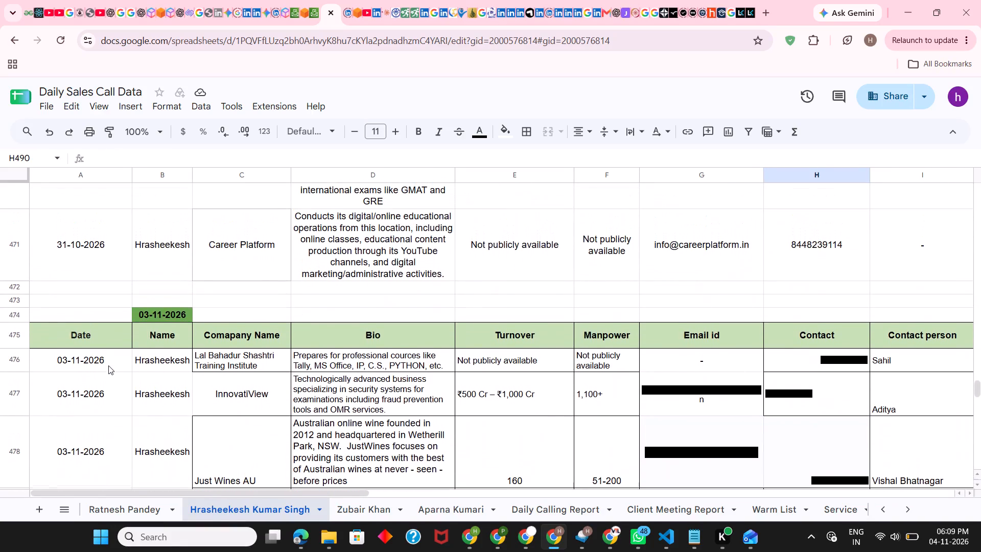
{"action": "left_click", "coordinate": [3, 317]}
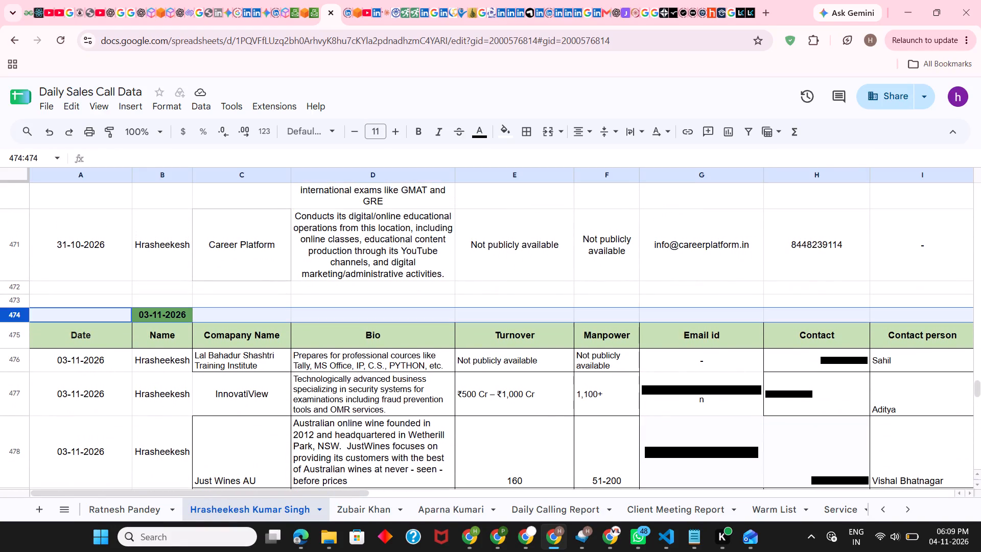
{"action": "key", "text": "shift+Down"}
{"action": "key", "text": "ctrl+c"}
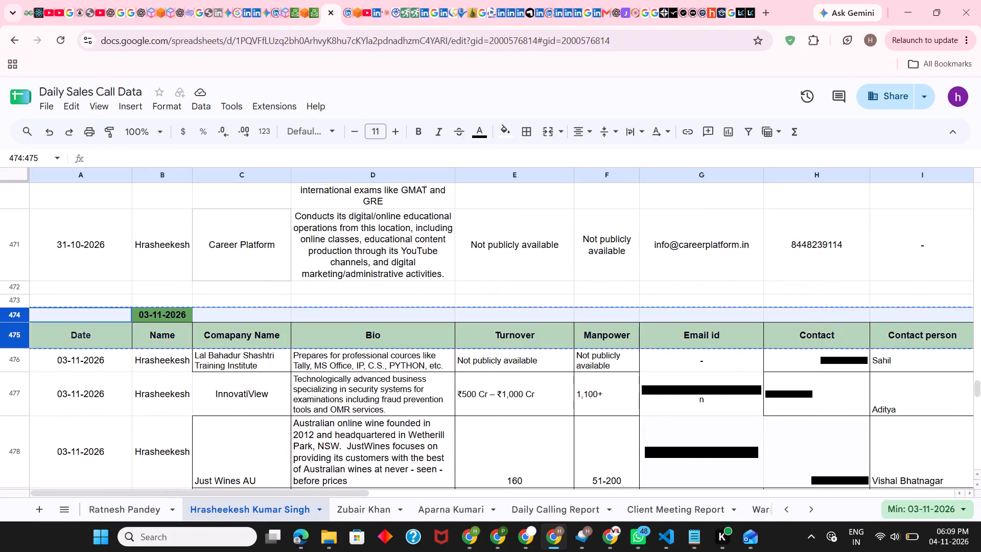
{"action": "scroll", "coordinate": [3, 317], "scroll_direction": "down", "scroll_amount": 8}
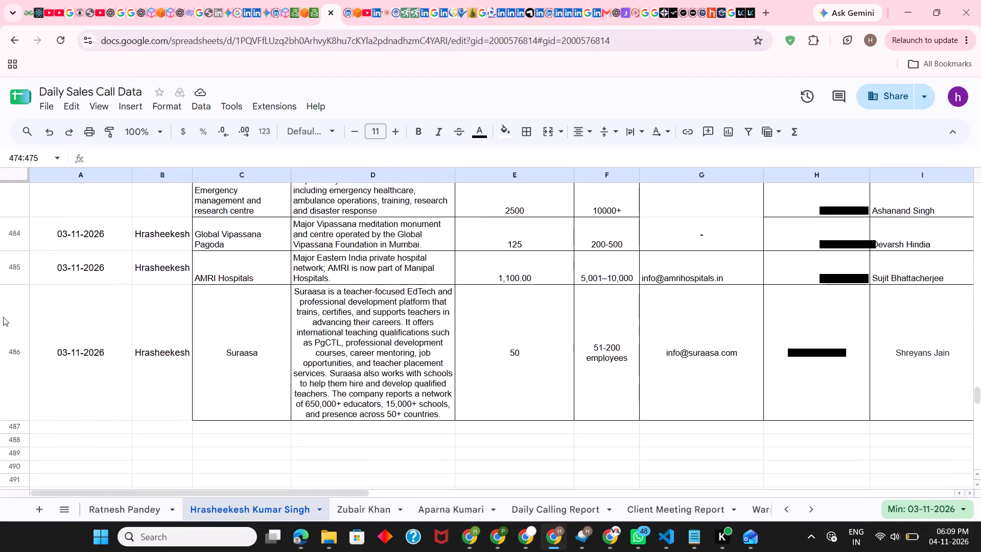
{"action": "left_click", "coordinate": [42, 425]}
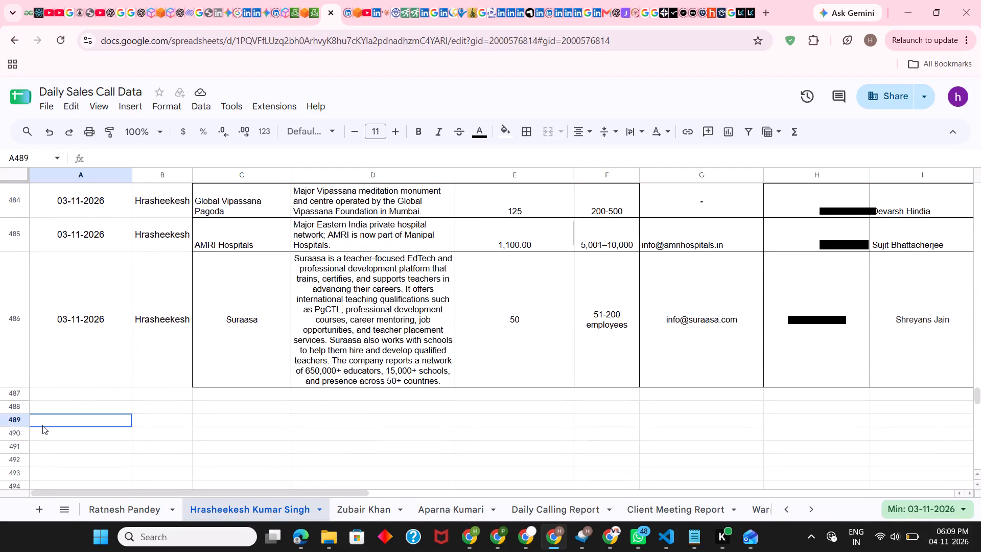
{"action": "key", "text": "ctrl+v"}
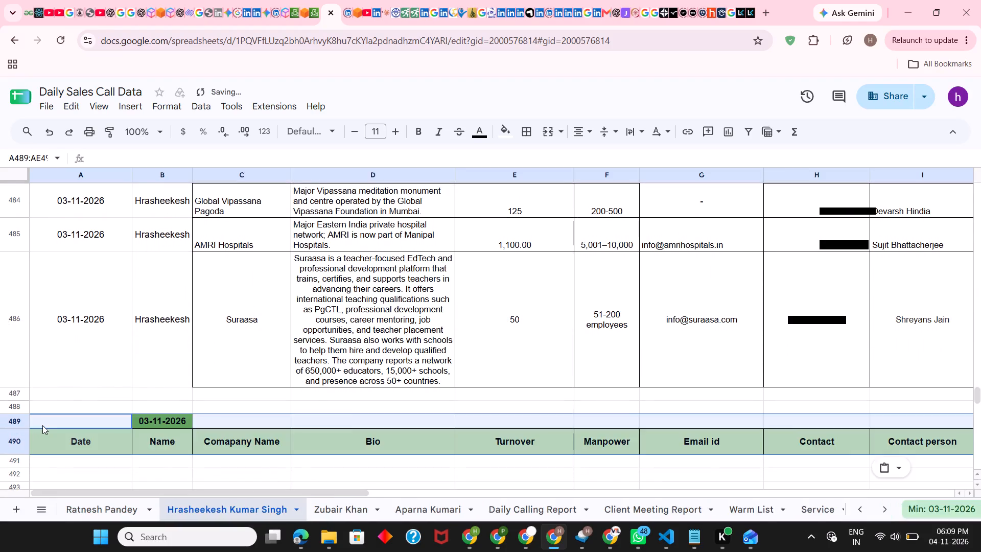
Change the date above the new header row, in cell B489, to 04-11-2026.
{"action": "double_click", "coordinate": [148, 424]}
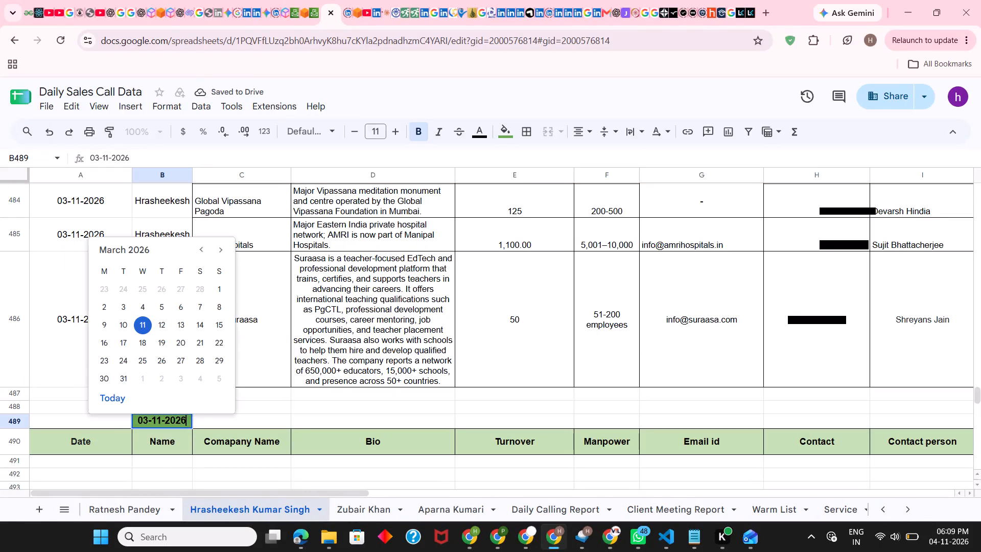
{"action": "left_click", "coordinate": [148, 421]}
{"action": "key", "text": "BackSpace"}
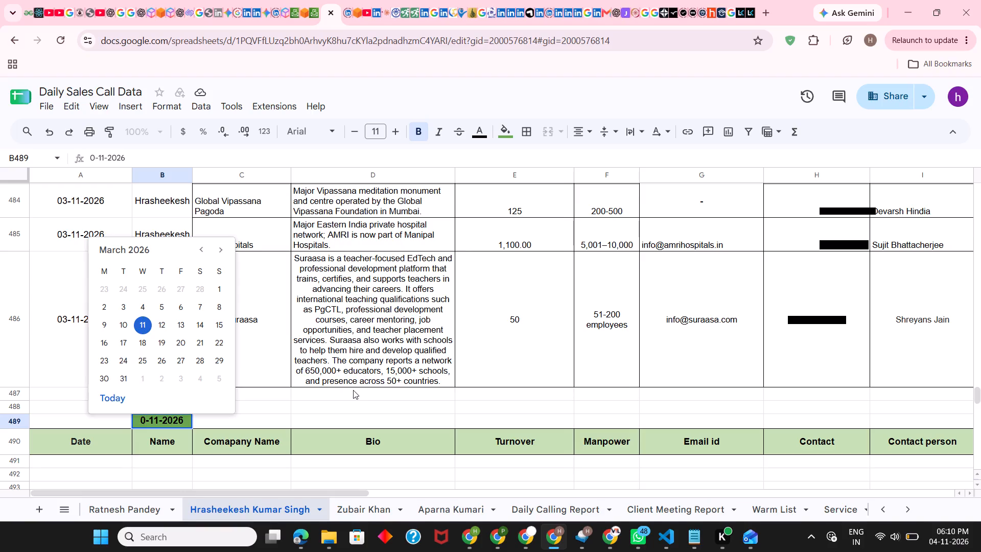
{"action": "key", "text": "4"}
{"action": "key", "text": "Return"}
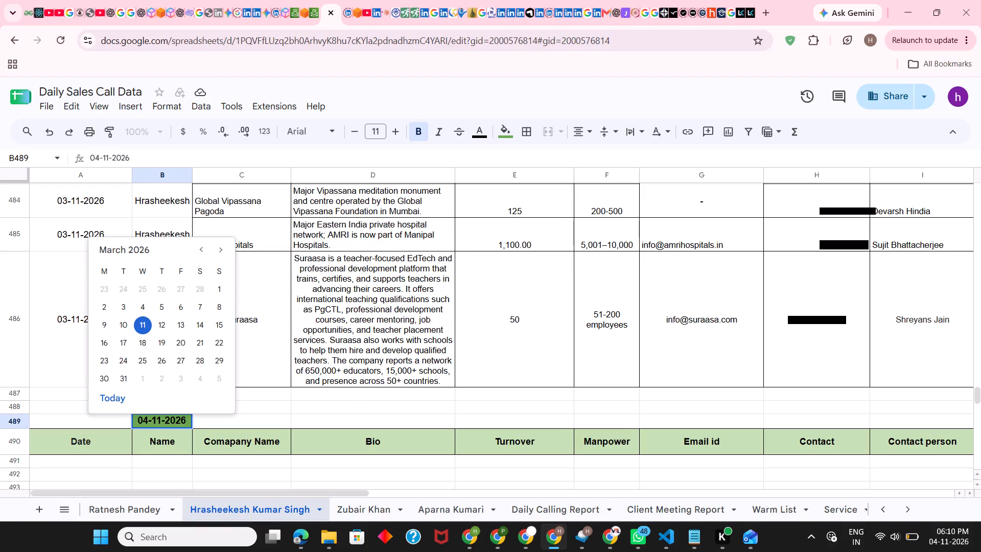
Copy the 04-11-2026 date from B489 into A491 as values only, without the green bold formatting.
{"action": "key", "text": "Up"}
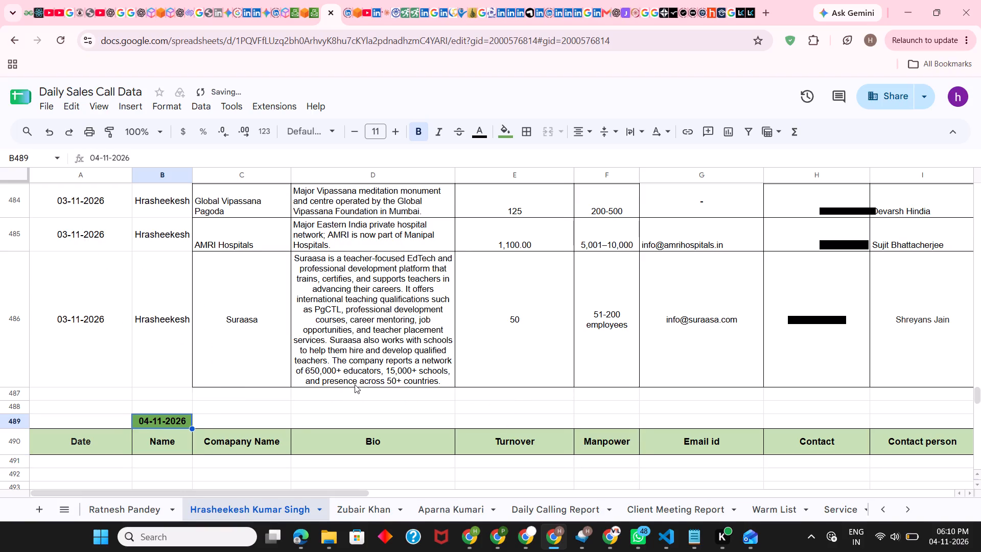
{"action": "key", "text": "ctrl+c"}
{"action": "key", "text": "Down"}
{"action": "key", "text": "Down"}
{"action": "key", "text": "Left"}
{"action": "key", "text": "ctrl+v"}
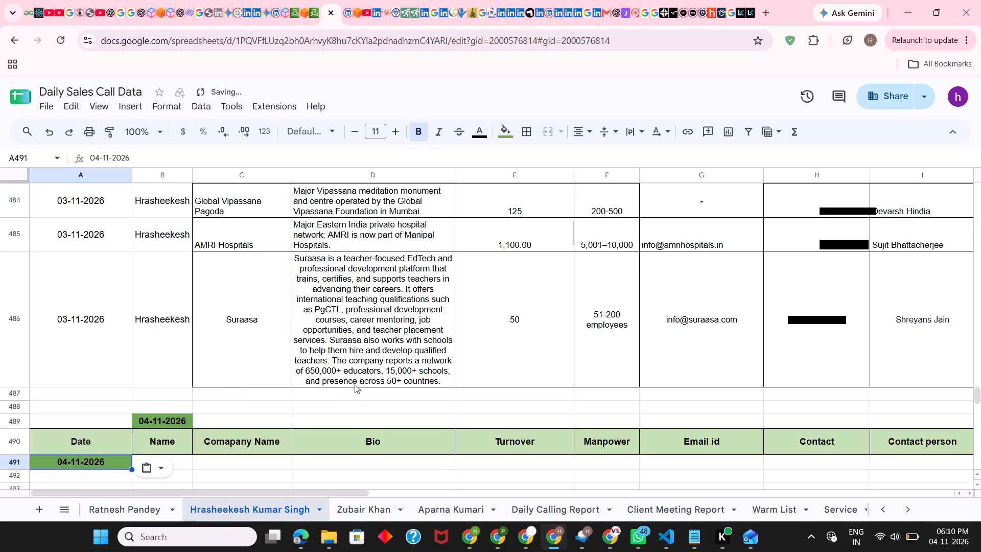
{"action": "left_click", "coordinate": [162, 465]}
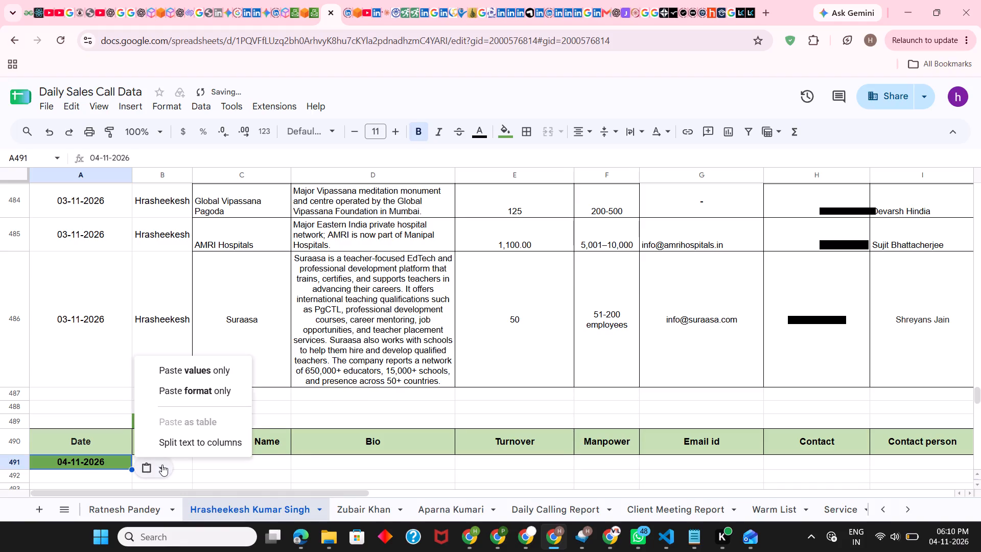
{"action": "left_click", "coordinate": [197, 374]}
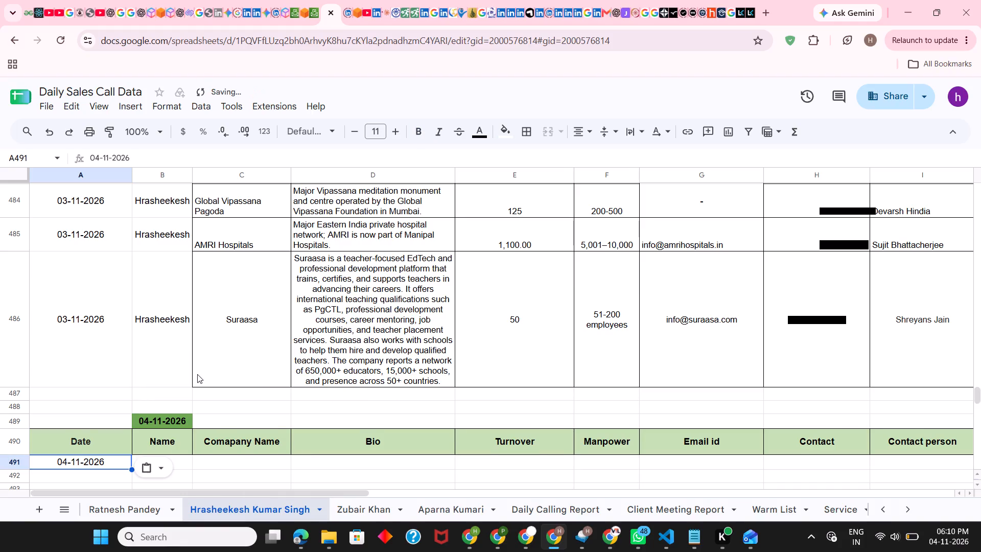
Copy the salesperson's name from the Suraasa row into the Name column of row 491.
{"action": "scroll", "coordinate": [197, 374], "scroll_direction": "down", "scroll_amount": 1}
{"action": "left_click", "coordinate": [161, 286]}
{"action": "key", "text": "ctrl+c"}
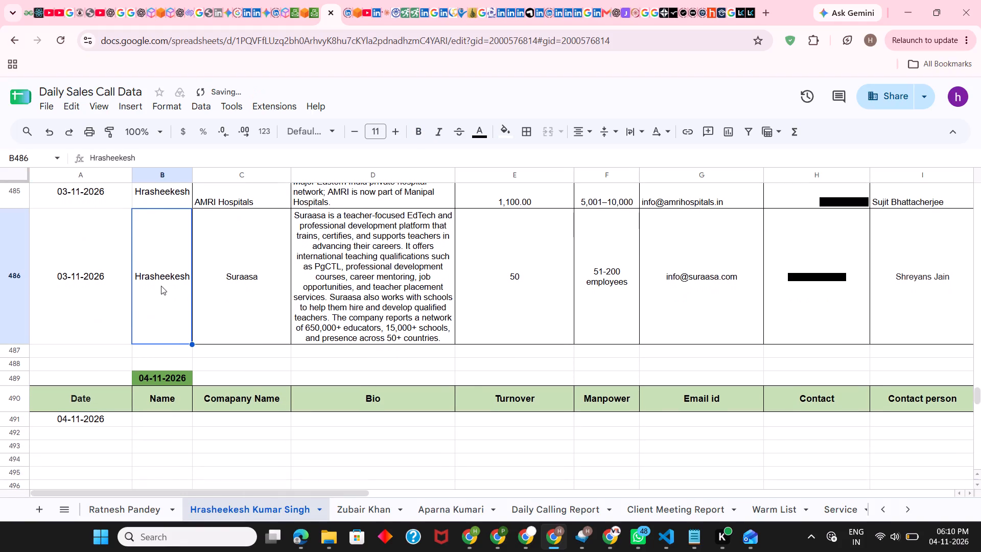
{"action": "key", "text": "Down"}
{"action": "key", "text": "Down"}
{"action": "key", "text": "Down"}
{"action": "key", "text": "Down"}
{"action": "key", "text": "Down"}
{"action": "key", "text": "ctrl+v"}
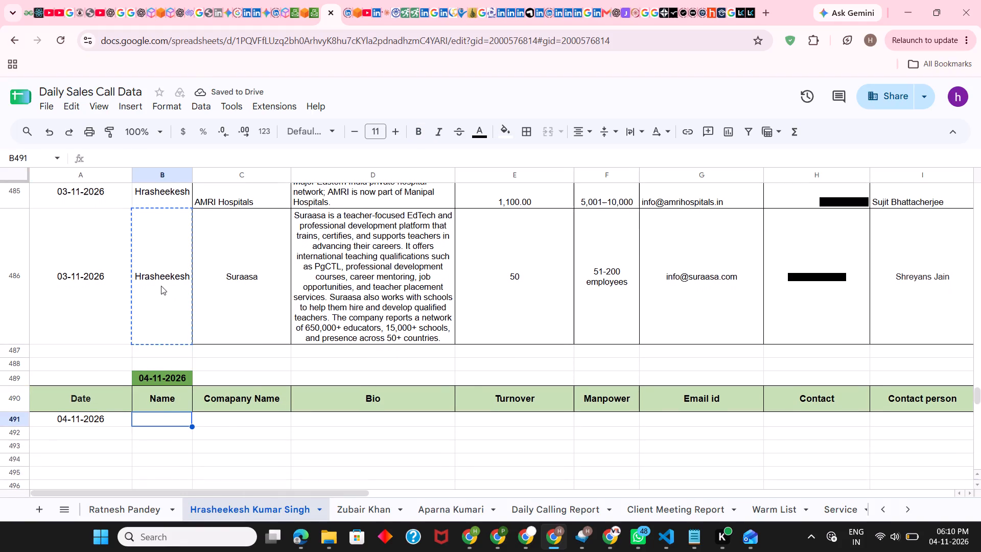
Repeat the 04-11-2026 date down the Date column from row 492 to row 504.
{"action": "key", "text": "Left"}
{"action": "key", "text": "ctrl+c"}
{"action": "key", "text": "Down"}
{"action": "key", "text": "ctrl+v"}
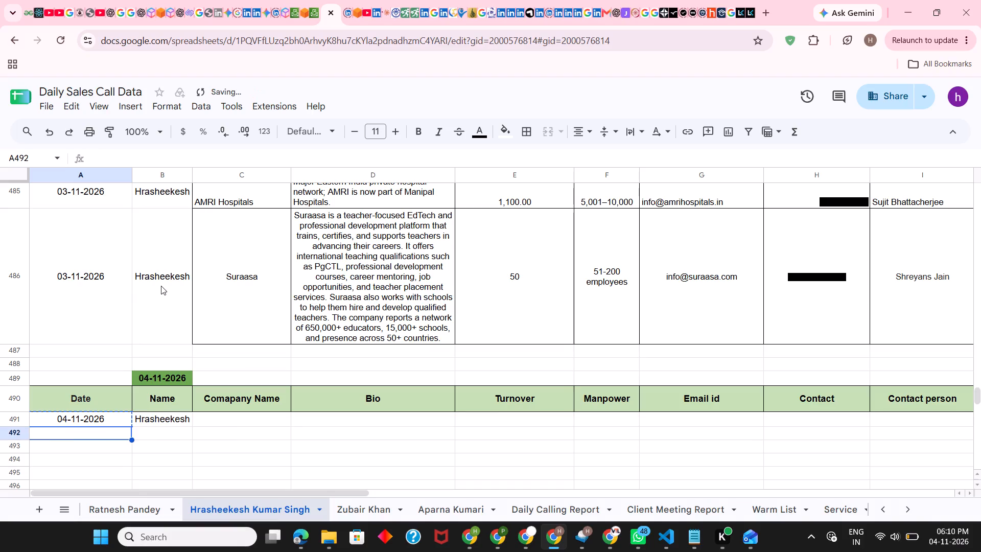
{"action": "key", "text": "Down"}
{"action": "key", "text": "ctrl+v"}
{"action": "key", "text": "Up"}
{"action": "key", "text": "Up"}
{"action": "key", "text": "Right"}
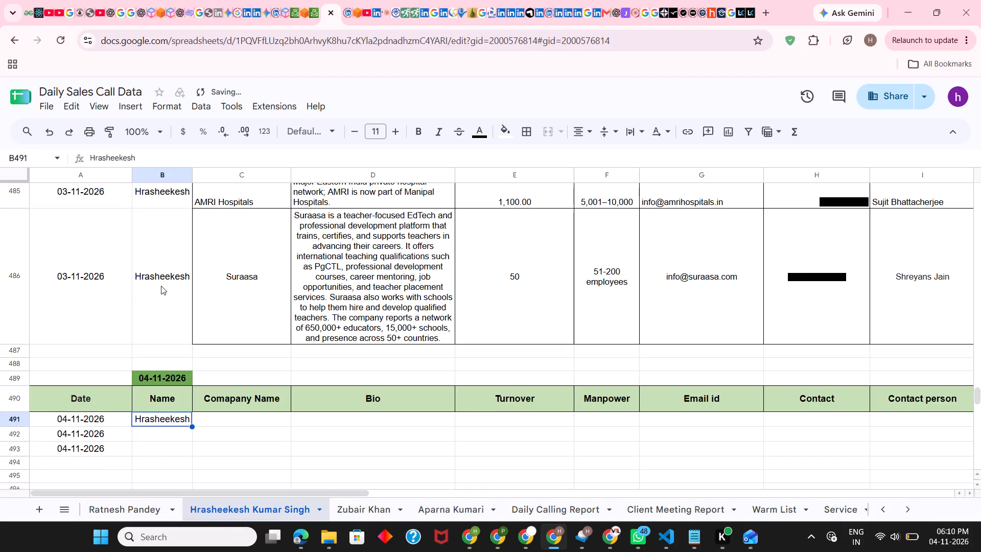
{"action": "scroll", "coordinate": [161, 286], "scroll_direction": "down", "scroll_amount": 2}
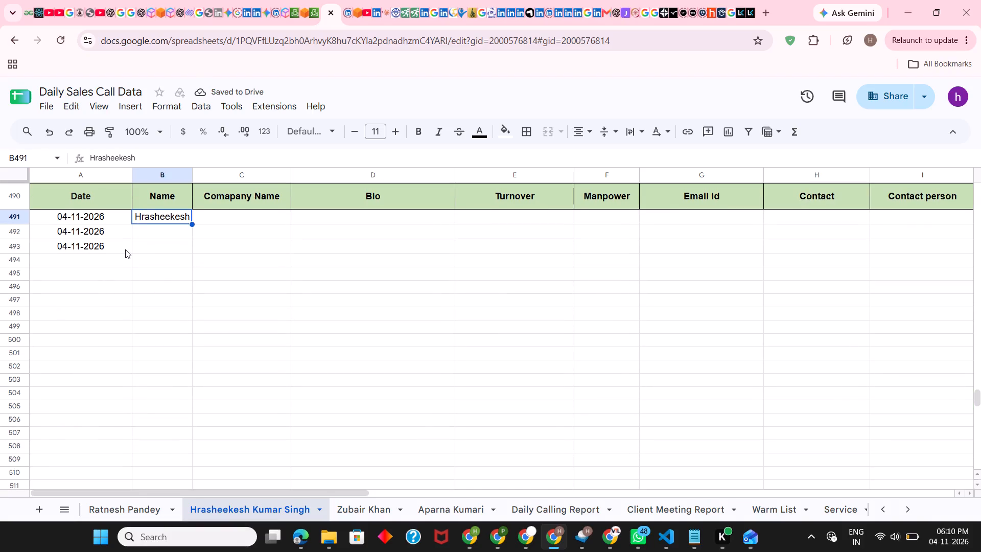
{"action": "left_click", "coordinate": [123, 234]}
{"action": "key", "text": "shift+Down"}
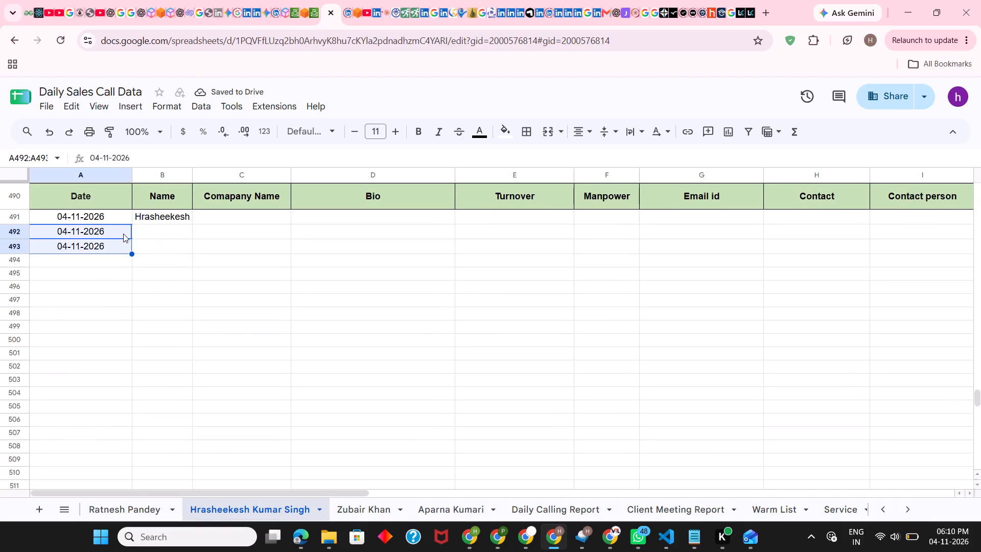
{"action": "left_click_drag", "start_coordinate": [132, 254], "coordinate": [136, 363]}
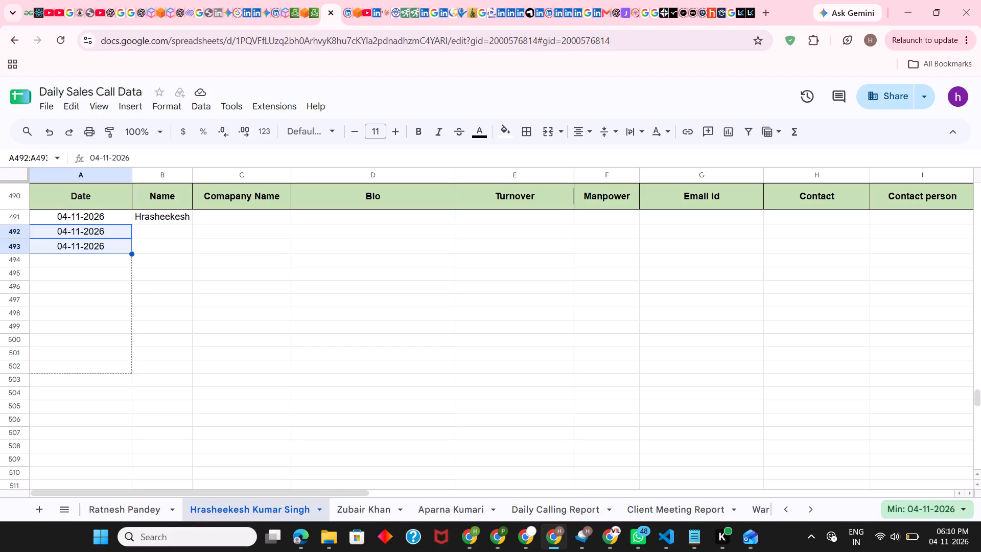
{"action": "left_click_drag", "start_coordinate": [136, 363], "coordinate": [135, 400]}
Fill the salesperson's name in B491 down the Name column to row 504.
{"action": "left_click", "coordinate": [150, 214]}
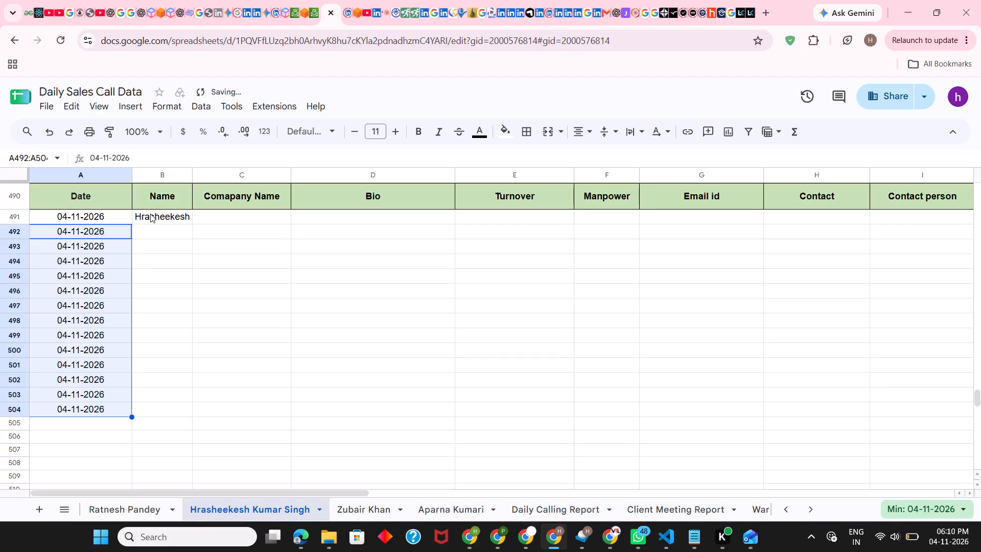
{"action": "left_click_drag", "start_coordinate": [191, 222], "coordinate": [199, 411]}
Copy the Lal Bahadur Shashtri Training Institute and InnovatiView details, company name through remark, from the 03-11-2026 block into the new block starting at C491.
{"action": "scroll", "coordinate": [199, 411], "scroll_direction": "up", "scroll_amount": 8}
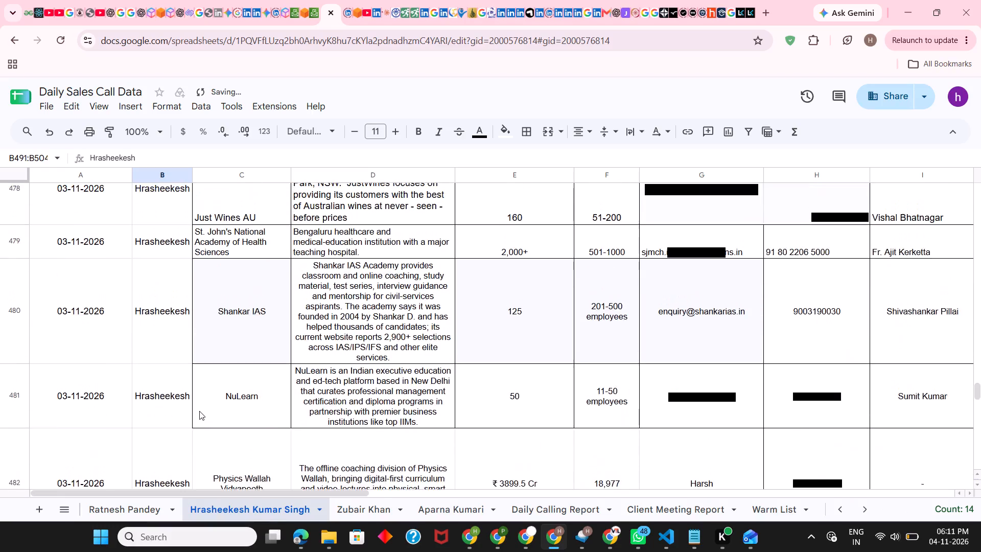
{"action": "scroll", "coordinate": [199, 411], "scroll_direction": "down", "scroll_amount": 5}
{"action": "scroll", "coordinate": [199, 411], "scroll_direction": "up", "scroll_amount": 10}
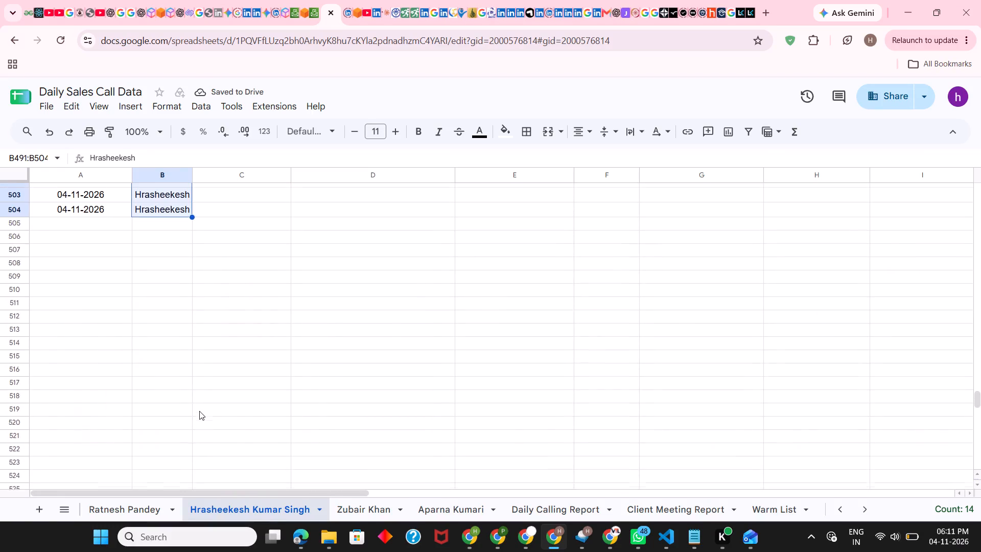
{"action": "scroll", "coordinate": [199, 411], "scroll_direction": "up", "scroll_amount": 7}
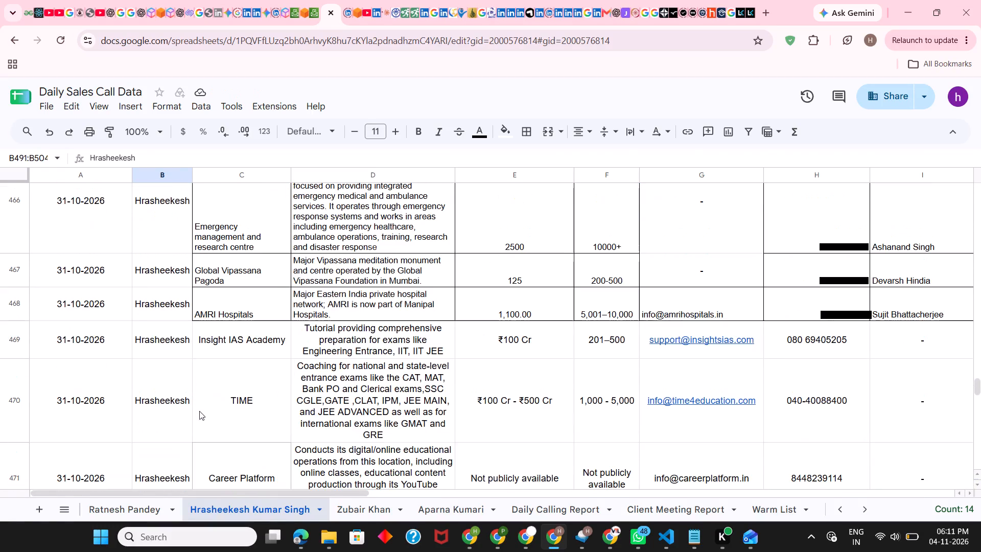
{"action": "scroll", "coordinate": [199, 411], "scroll_direction": "down", "scroll_amount": 5}
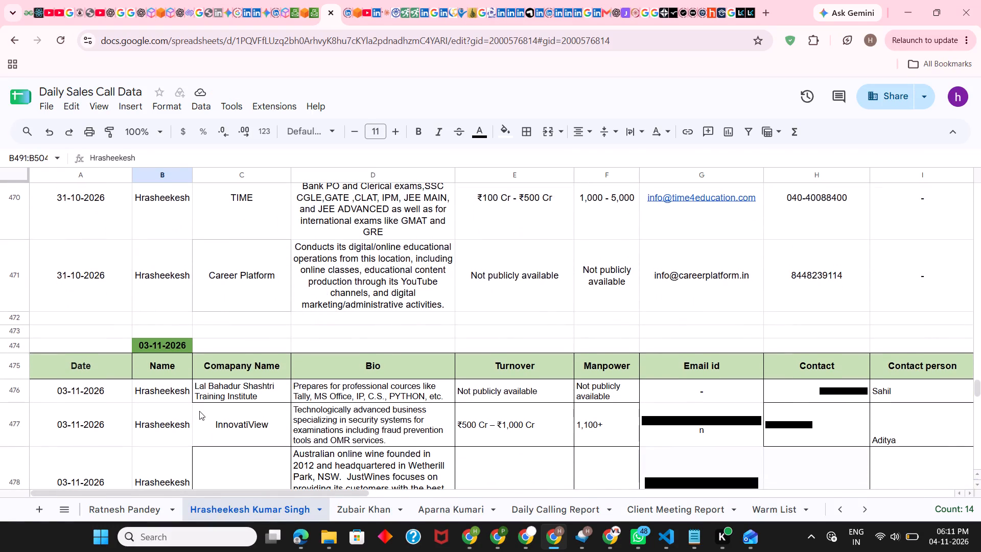
{"action": "scroll", "coordinate": [199, 411], "scroll_direction": "down", "scroll_amount": 2}
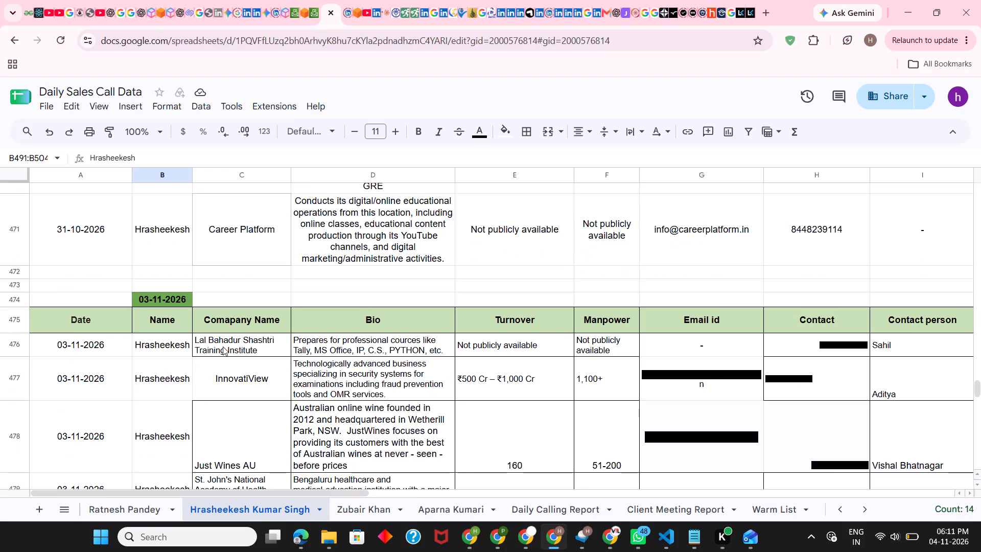
{"action": "left_click", "coordinate": [223, 347]}
{"action": "key", "text": "shift+Down"}
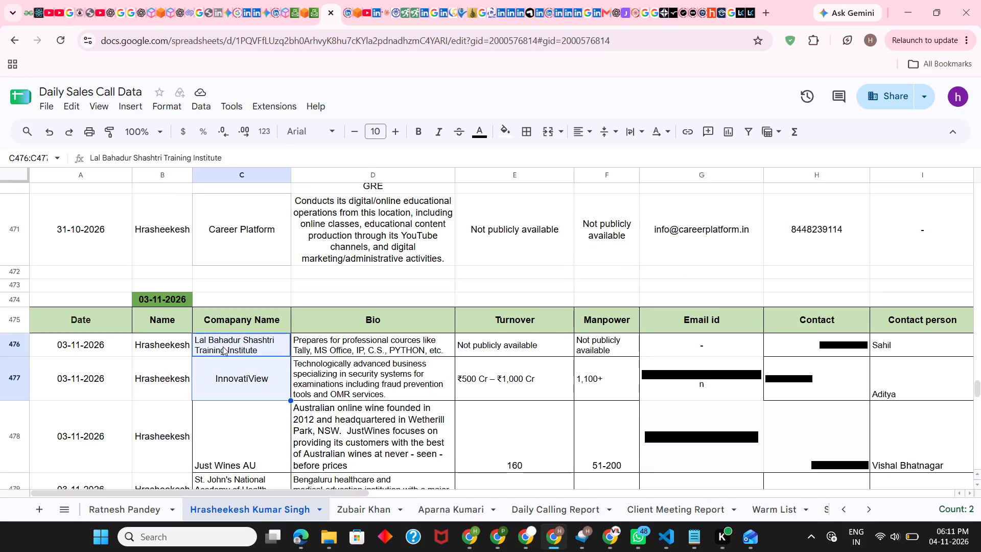
{"action": "key", "text": "shift+Right"}
{"action": "key", "text": "shift+Right"}
{"action": "key", "text": "shift+Right"}
{"action": "key", "text": "shift+Right"}
{"action": "key", "text": "shift+Right"}
{"action": "key", "text": "shift+Right"}
{"action": "key", "text": "shift+Right"}
{"action": "key", "text": "shift+Right"}
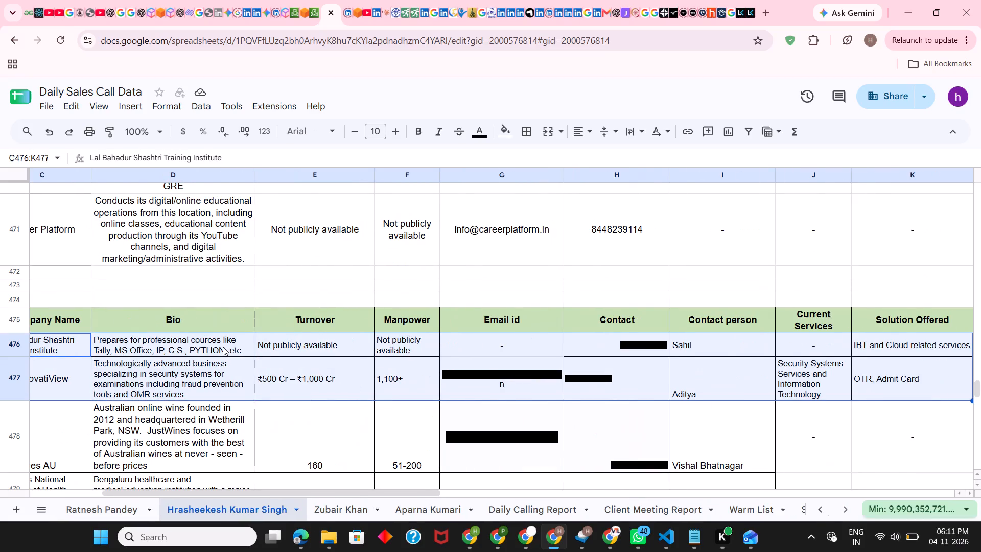
{"action": "key", "text": "shift+Right"}
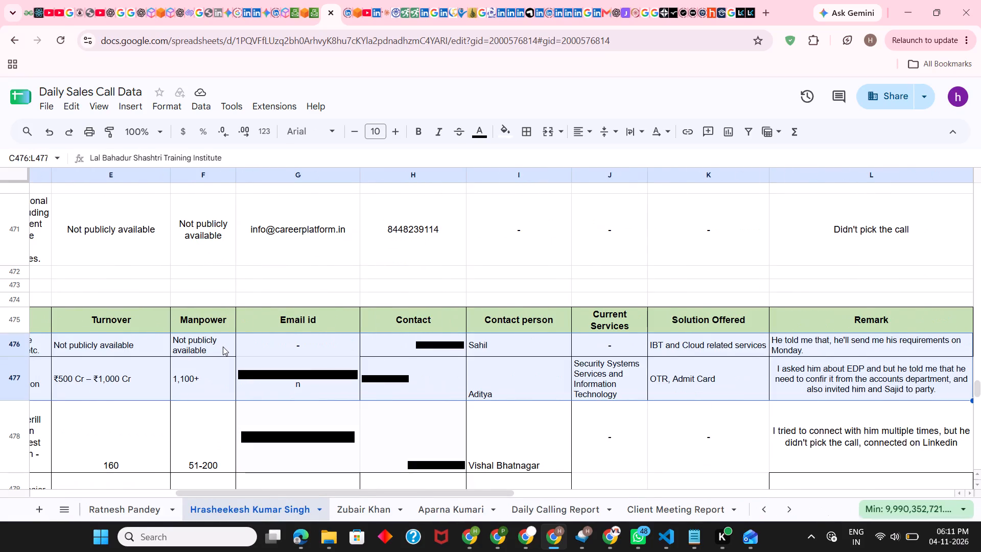
{"action": "key", "text": "ctrl+c"}
{"action": "scroll", "coordinate": [223, 347], "scroll_direction": "right", "scroll_amount": 9}
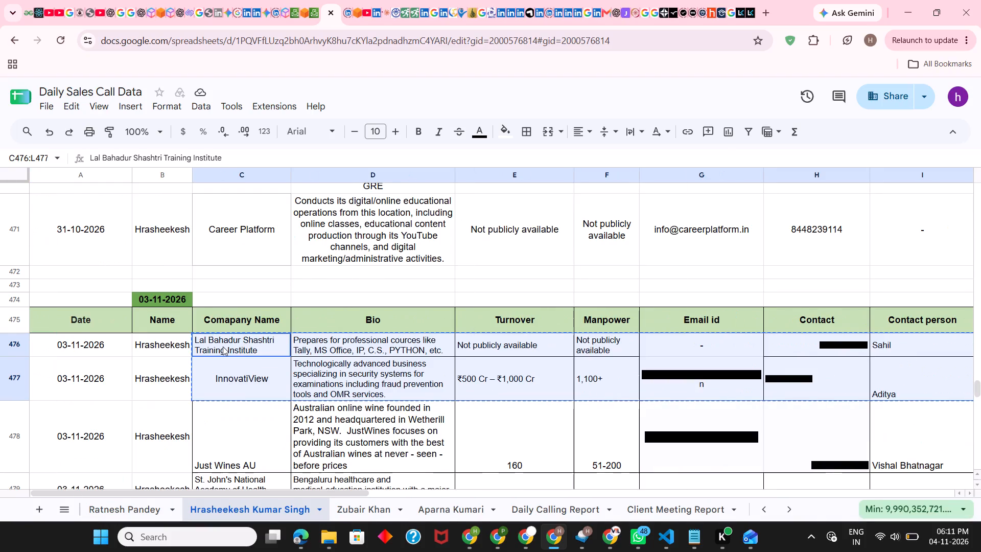
{"action": "scroll", "coordinate": [223, 347], "scroll_direction": "down", "scroll_amount": 10}
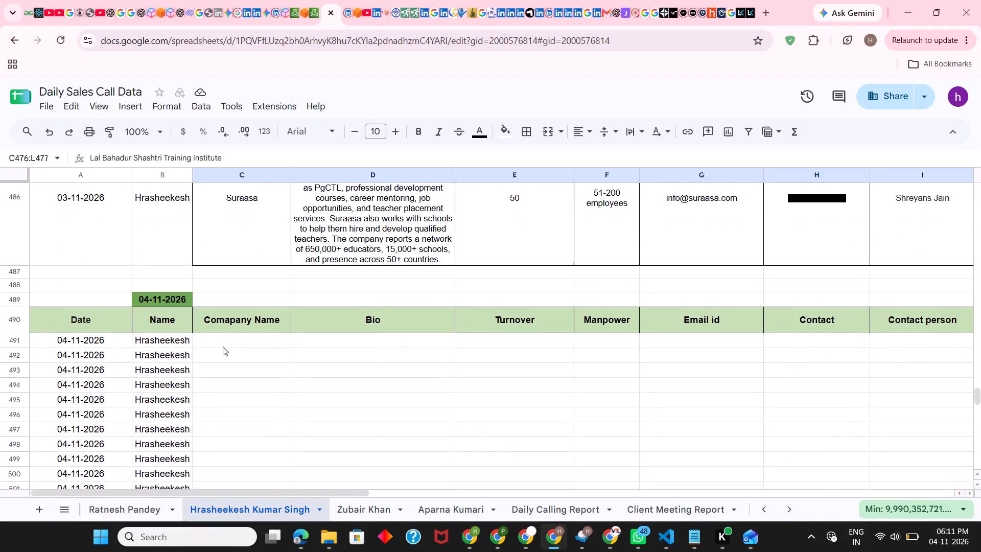
{"action": "left_click", "coordinate": [227, 336]}
{"action": "key", "text": "ctrl+v"}
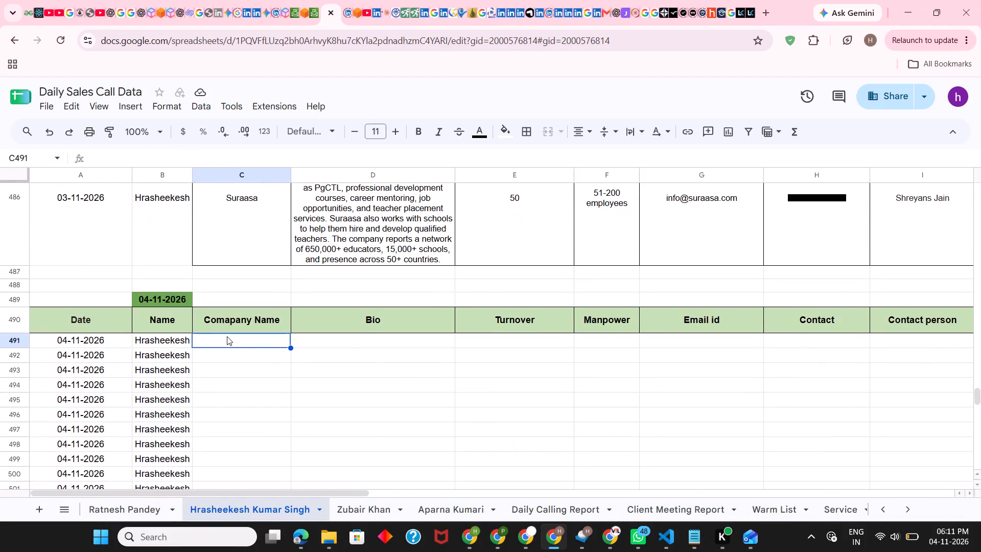
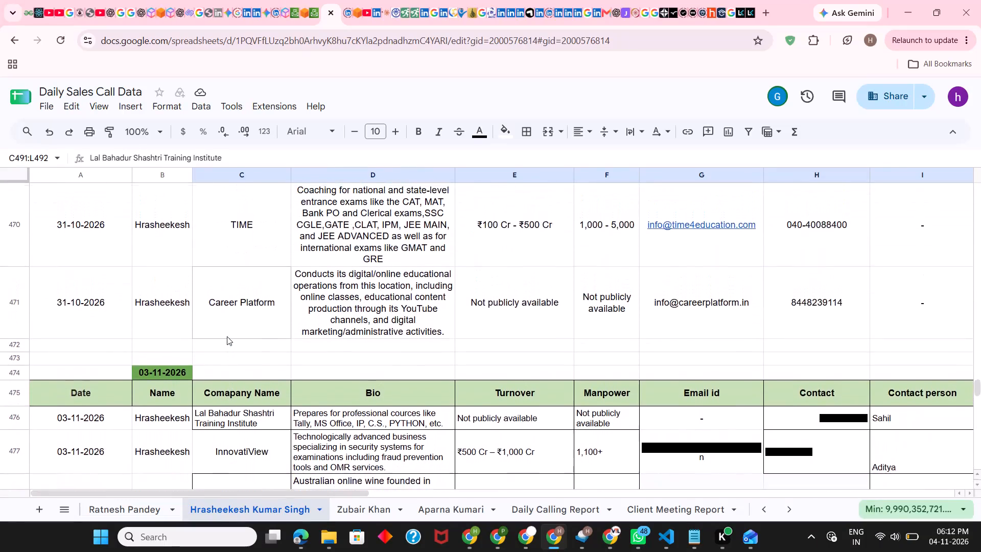
Copy the NuLearn through AMRI Hospitals entries, company name through remark, from the 31-10-2026 block into the 04-11-2026 block starting at C493.
{"action": "scroll", "coordinate": [227, 336], "scroll_direction": "up", "scroll_amount": 8}
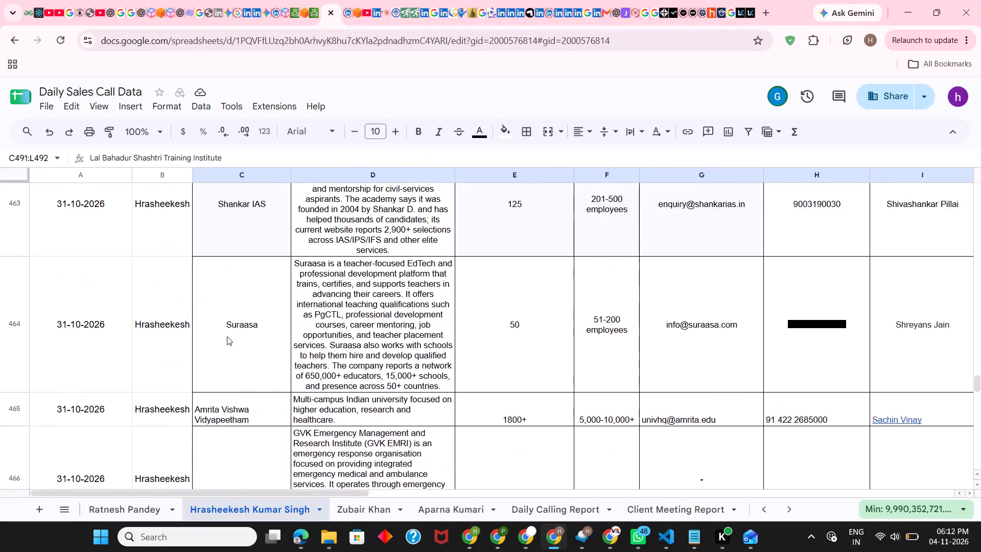
{"action": "scroll", "coordinate": [227, 336], "scroll_direction": "up", "scroll_amount": 6}
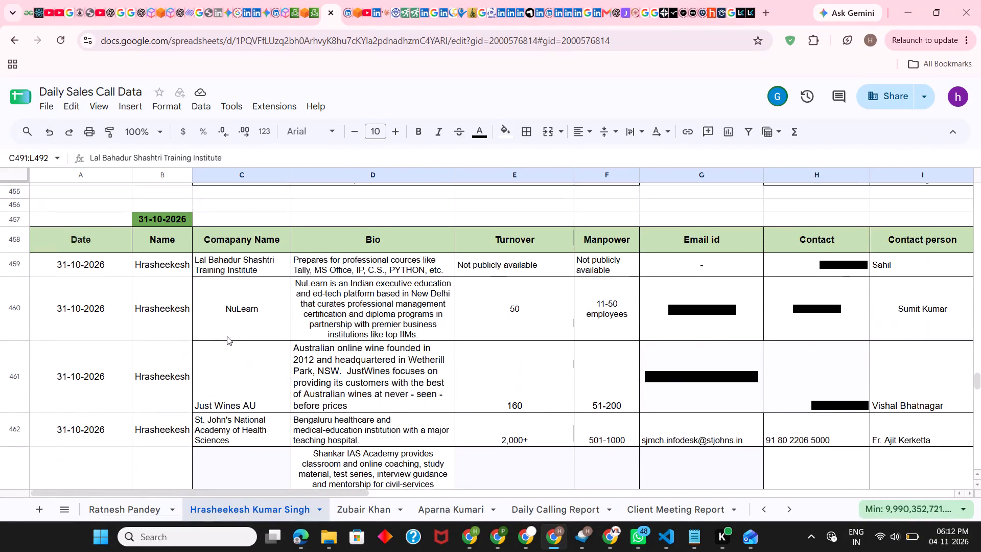
{"action": "scroll", "coordinate": [227, 336], "scroll_direction": "up", "scroll_amount": 1}
{"action": "left_click", "coordinate": [233, 316]}
{"action": "key", "text": "shift+Down"}
{"action": "key", "text": "shift+Down"}
{"action": "key", "text": "shift+Down"}
{"action": "key", "text": "shift+Down"}
{"action": "key", "text": "shift+Down"}
{"action": "key", "text": "shift+Down"}
{"action": "key", "text": "shift+Down"}
{"action": "key", "text": "shift+Down"}
{"action": "key", "text": "shift+Down"}
{"action": "key", "text": "shift+Down"}
{"action": "key", "text": "shift+Down"}
{"action": "key", "text": "shift+Down"}
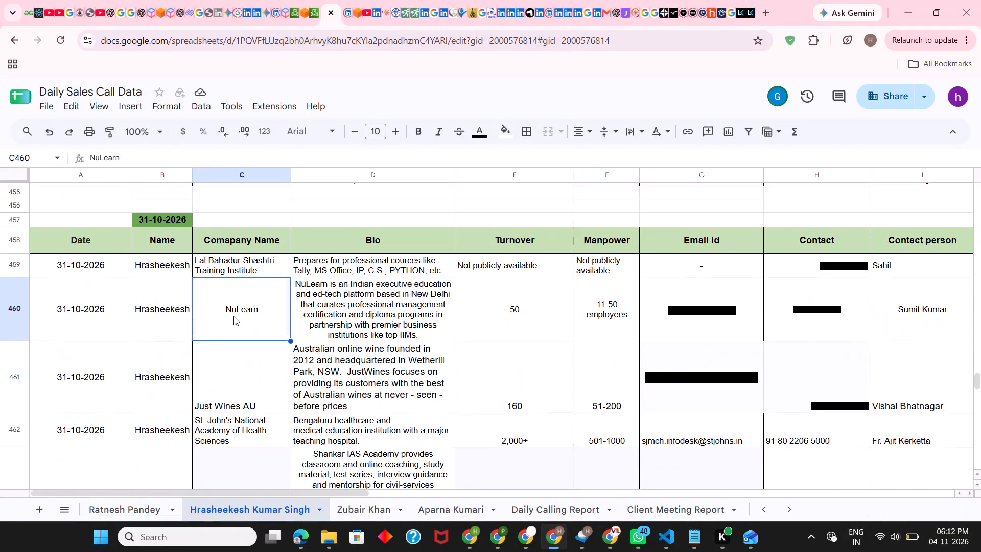
{"action": "key", "text": "shift+Down"}
{"action": "key", "text": "shift+Up"}
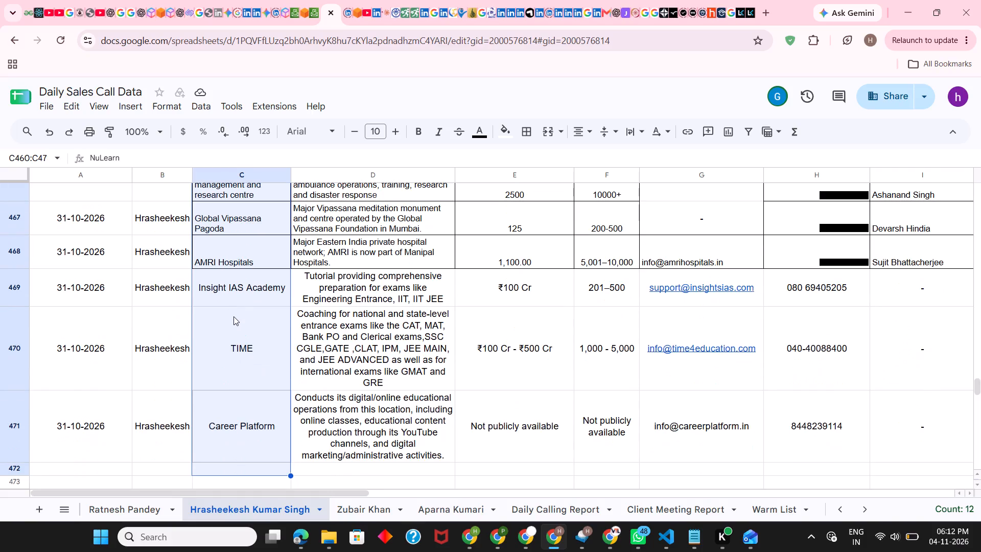
{"action": "key", "text": "shift+Up"}
{"action": "key", "text": "shift+Up"}
{"action": "key", "text": "shift+Up"}
{"action": "key", "text": "shift+Right"}
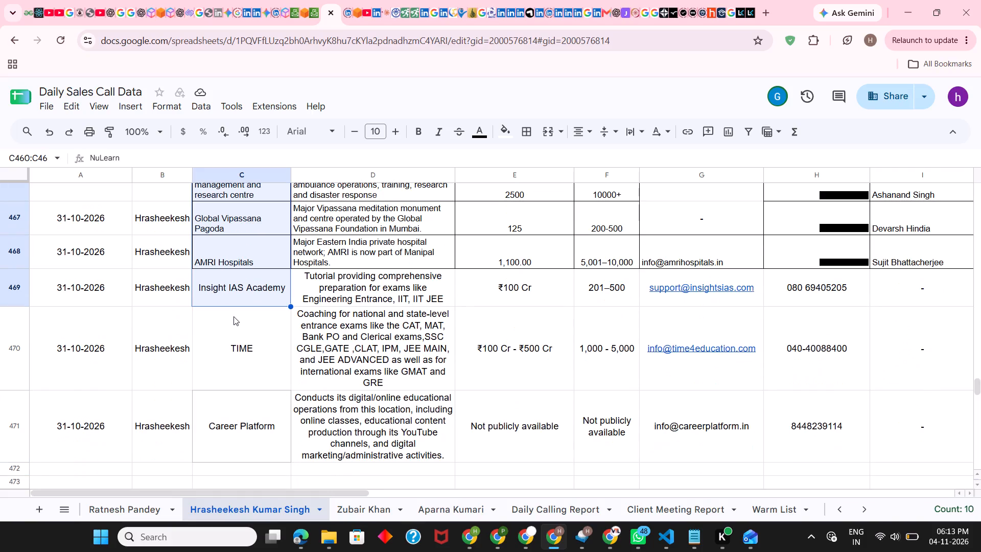
{"action": "key", "text": "shift+Up"}
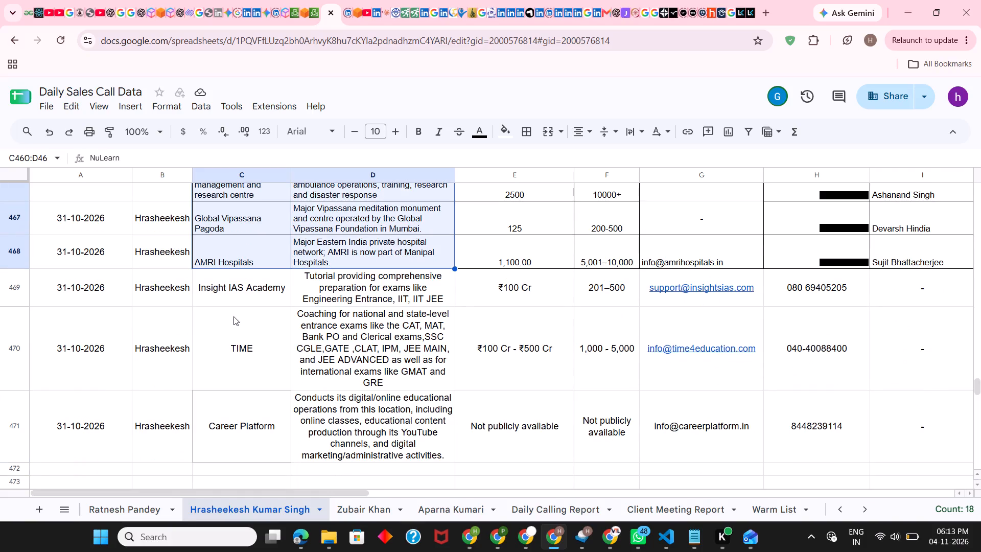
{"action": "key", "text": "shift+Right"}
{"action": "key", "text": "shift+Right"}
{"action": "key", "text": "shift+Right"}
{"action": "key", "text": "shift+Right"}
{"action": "key", "text": "shift+Right"}
{"action": "key", "text": "shift+Right"}
{"action": "key", "text": "shift+Right"}
{"action": "key", "text": "shift+Right"}
{"action": "key", "text": "shift+Right"}
{"action": "key", "text": "shift+Right"}
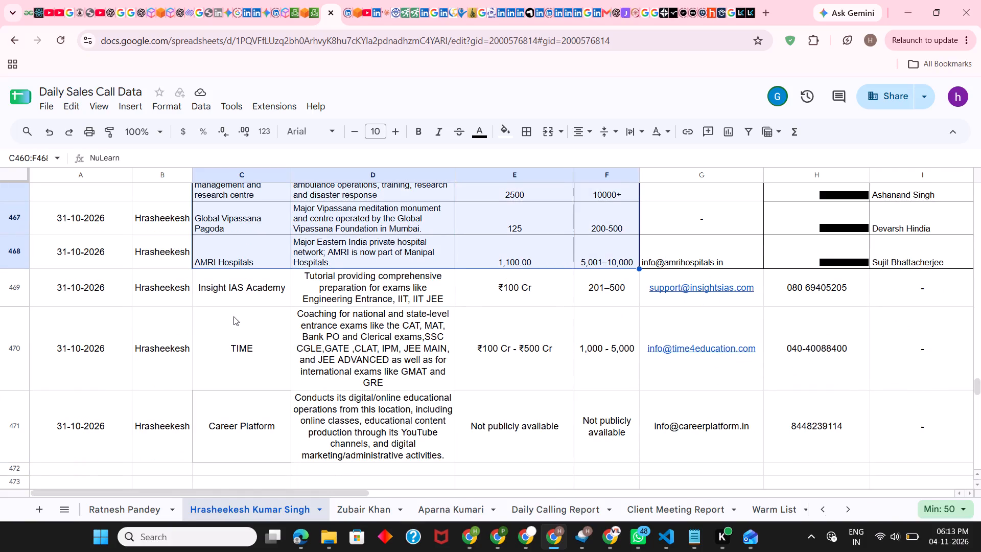
{"action": "key", "text": "shift+Left"}
{"action": "key", "text": "shift+Left"}
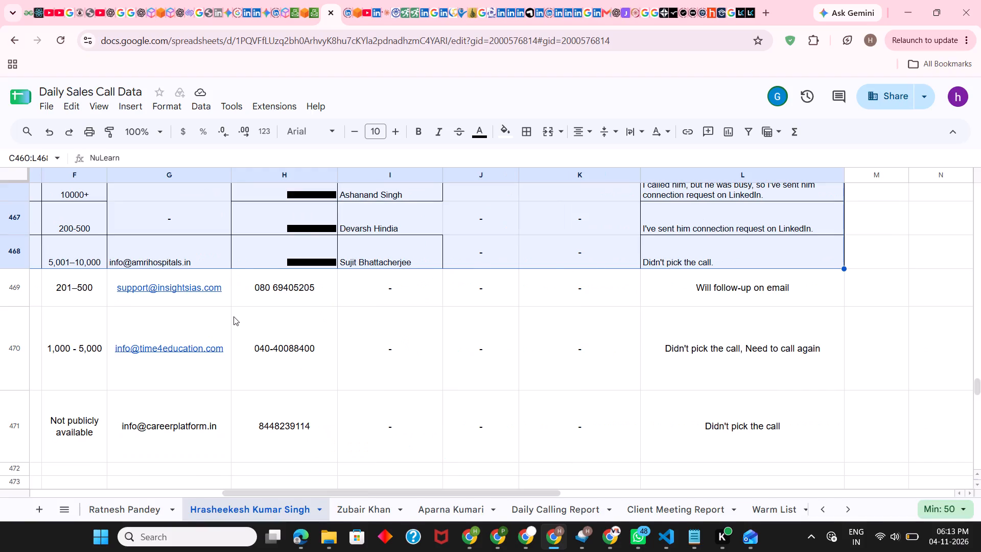
{"action": "key", "text": "ctrl+c"}
{"action": "scroll", "coordinate": [233, 316], "scroll_direction": "down", "scroll_amount": 13}
{"action": "scroll", "coordinate": [233, 316], "scroll_direction": "up", "scroll_amount": 5}
{"action": "scroll", "coordinate": [233, 316], "scroll_direction": "right", "scroll_amount": 6}
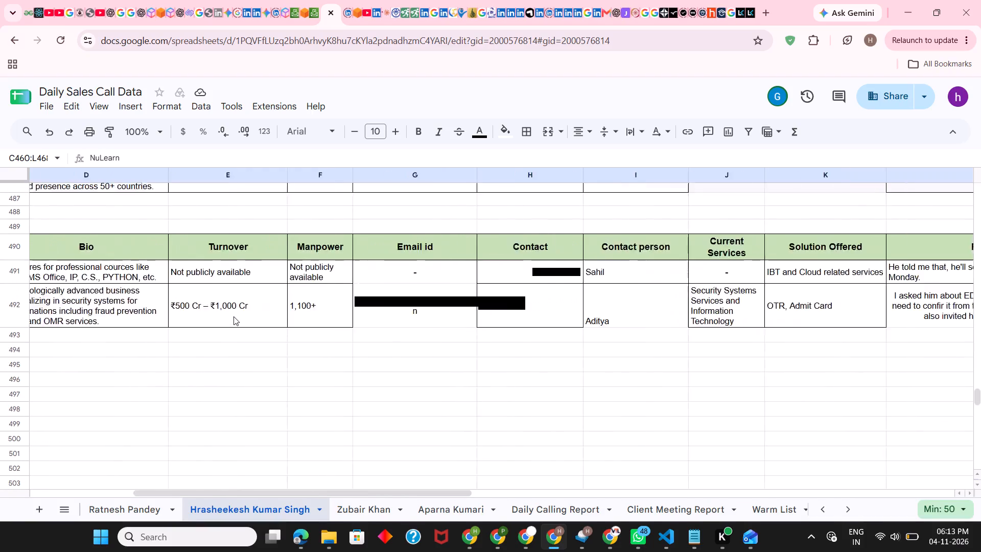
{"action": "left_click", "coordinate": [246, 337]}
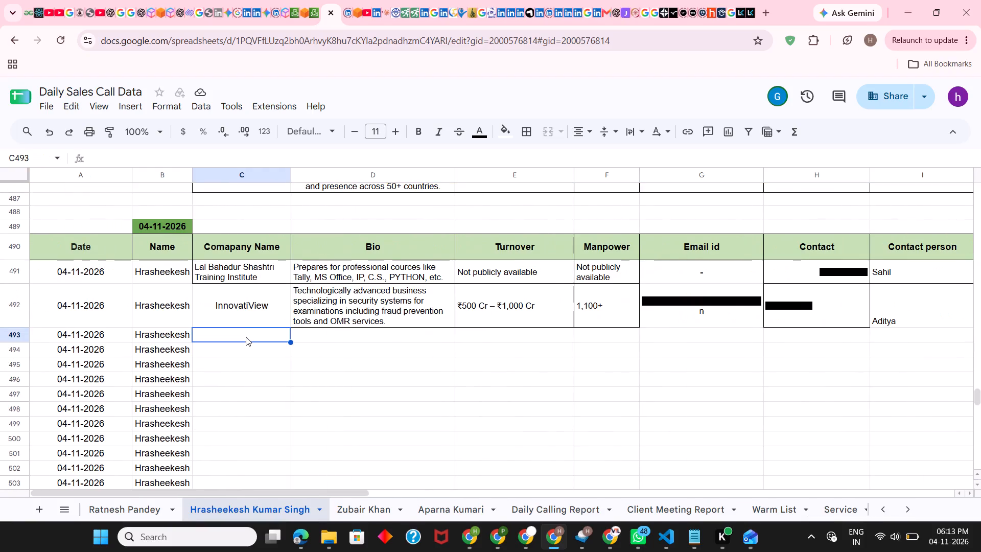
{"action": "key", "text": "ctrl+v"}
Replace the InnovatiView remark in L492 with "He didn't pick the call.".
{"action": "scroll", "coordinate": [246, 337], "scroll_direction": "left", "scroll_amount": 6}
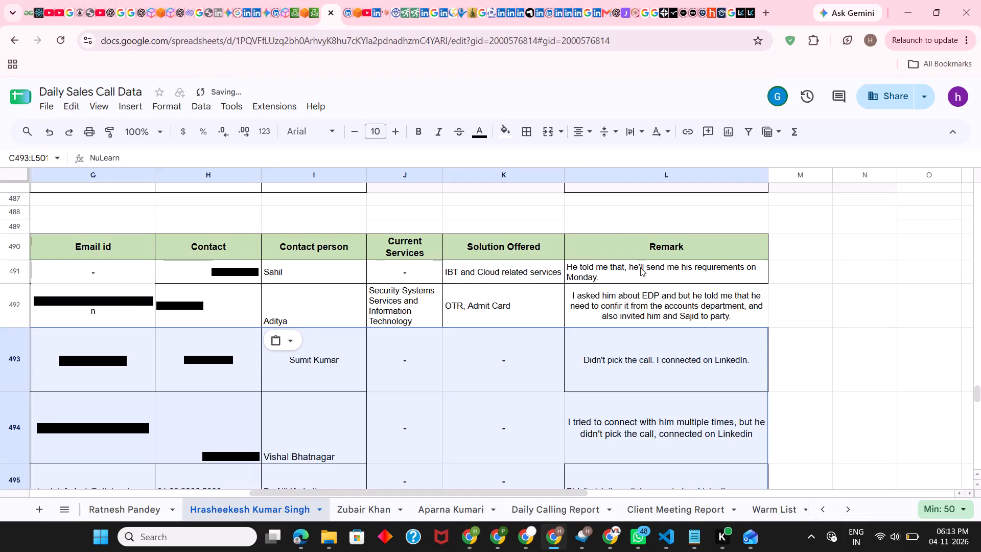
{"action": "left_click", "coordinate": [644, 310]}
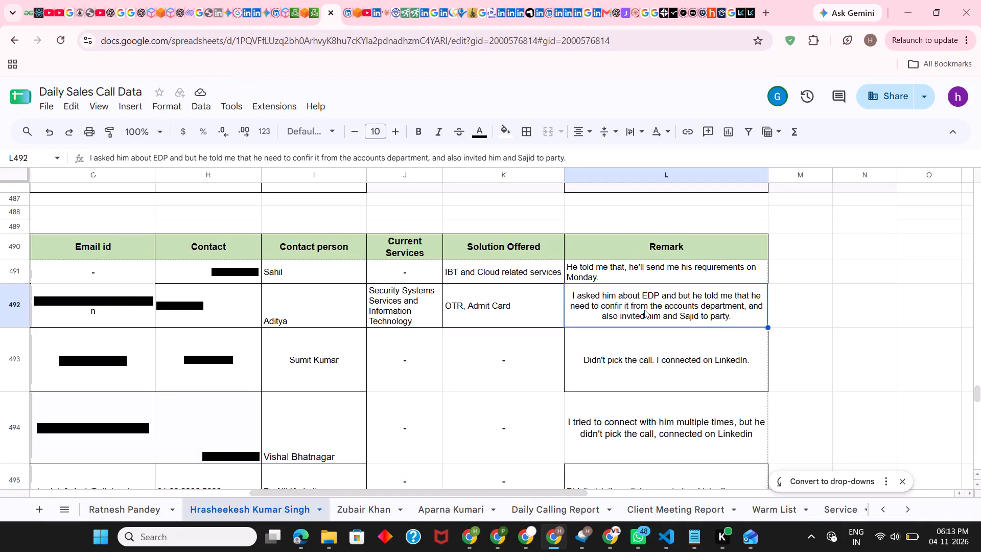
{"action": "type", "text": "He"}
{"action": "key", "text": "space"}
{"action": "type", "text": "picked"}
{"action": "key", "text": "space"}
{"action": "key", "text": "BackSpace"}
{"action": "key", "text": "BackSpace"}
{"action": "key", "text": "BackSpace"}
{"action": "key", "text": "BackSpace"}
{"action": "key", "text": "BackSpace"}
{"action": "key", "text": "BackSpace"}
{"action": "key", "text": "BackSpace"}
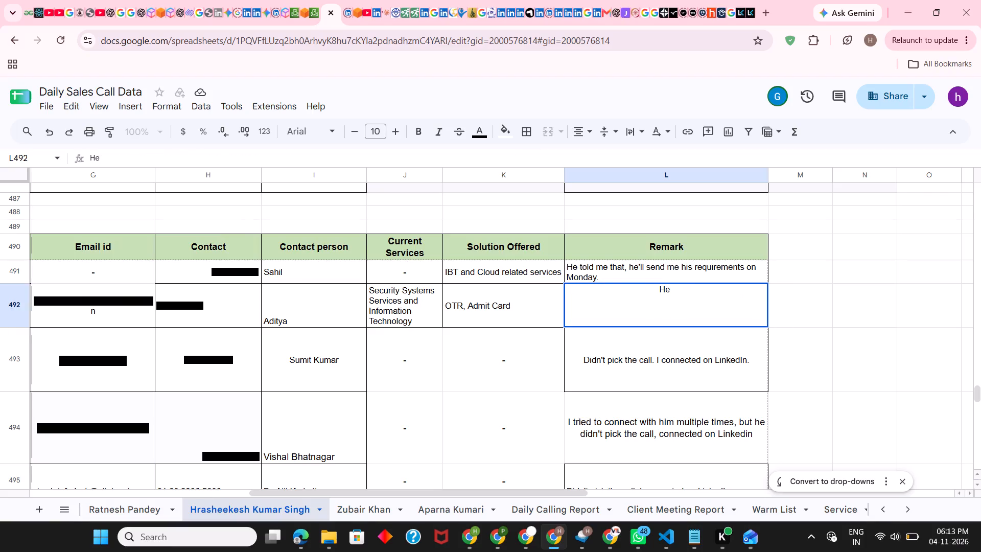
{"action": "type", "text": "told me"}
{"action": "key", "text": "space"}
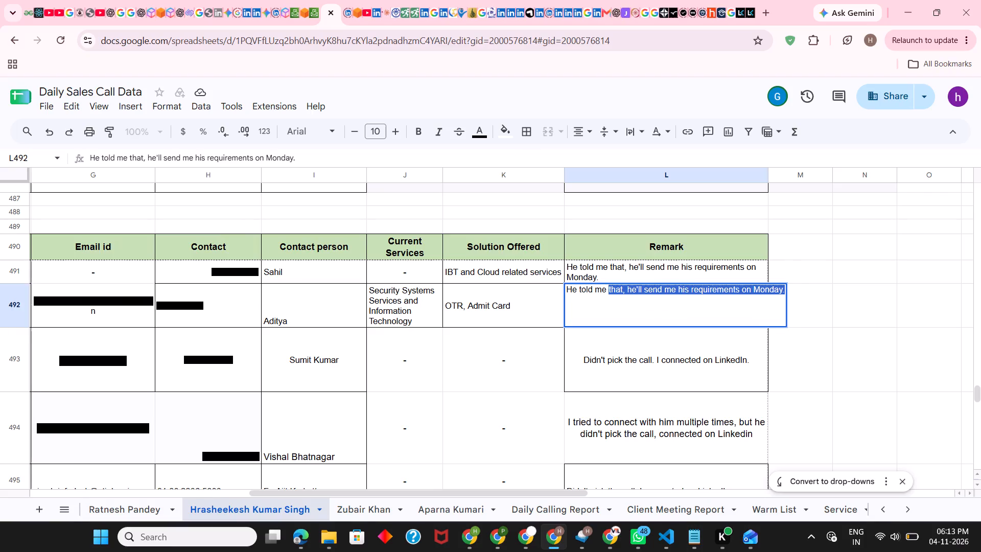
{"action": "key", "text": "BackSpace"}
{"action": "key", "text": "BackSpace"}
{"action": "key", "text": "BackSpace"}
{"action": "key", "text": "BackSpace"}
{"action": "key", "text": "BackSpace"}
{"action": "key", "text": "BackSpace"}
{"action": "key", "text": "BackSpace"}
{"action": "key", "text": "BackSpace"}
{"action": "key", "text": "BackSpace"}
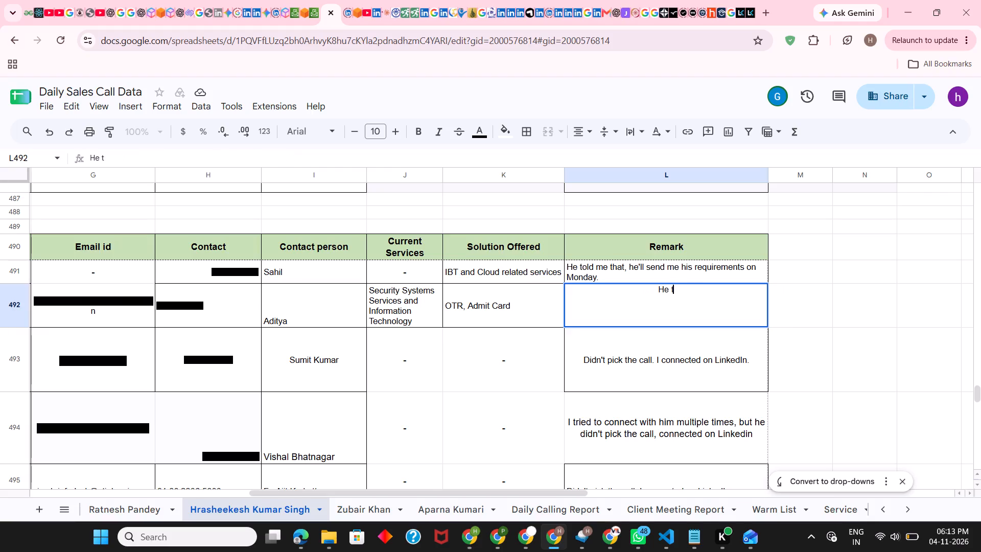
{"action": "type", "text": "did"}
{"action": "type", "text": "n't pick the call"}
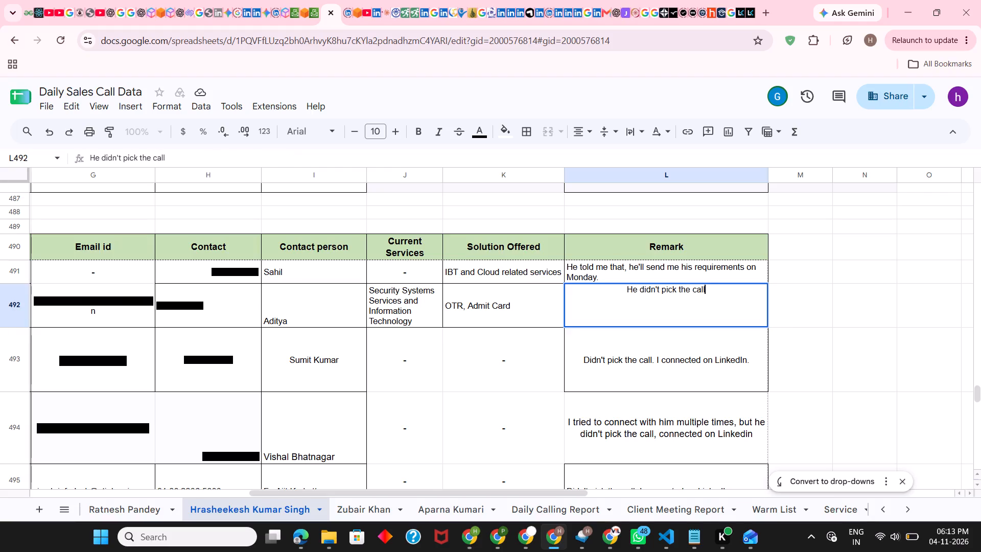
{"action": "key", "text": "Return"}
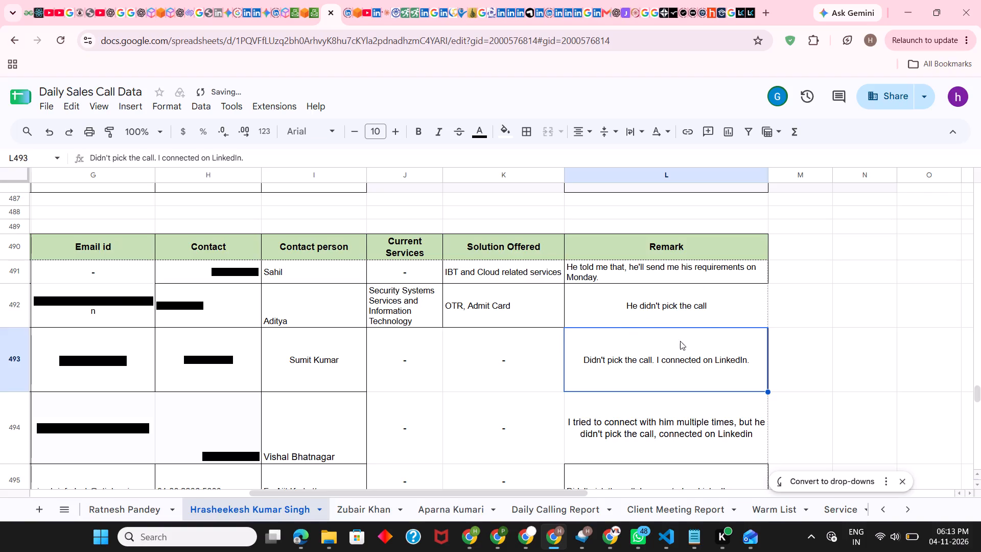
{"action": "double_click", "coordinate": [718, 289]}
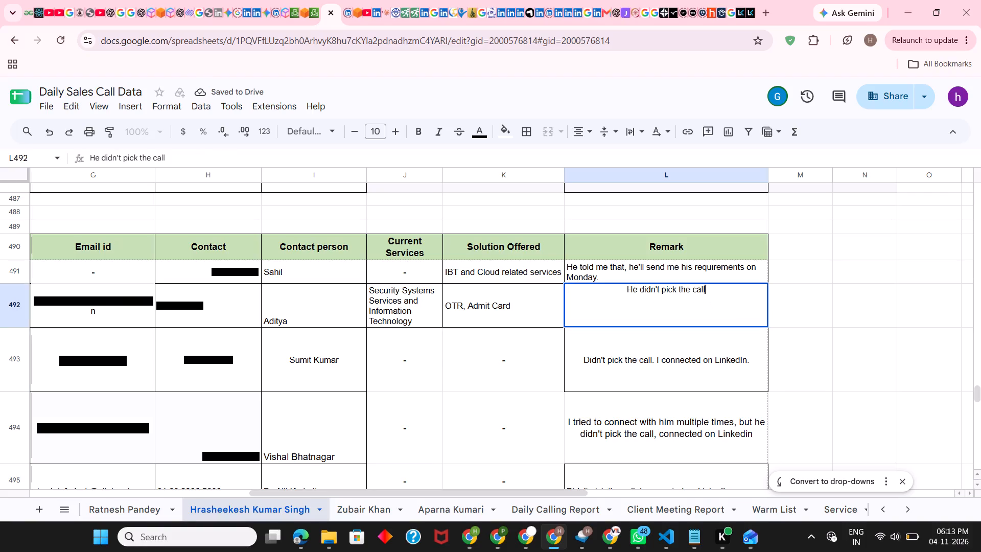
{"action": "left_click", "coordinate": [718, 289]}
{"action": "key", "text": "period"}
{"action": "key", "text": "Return"}
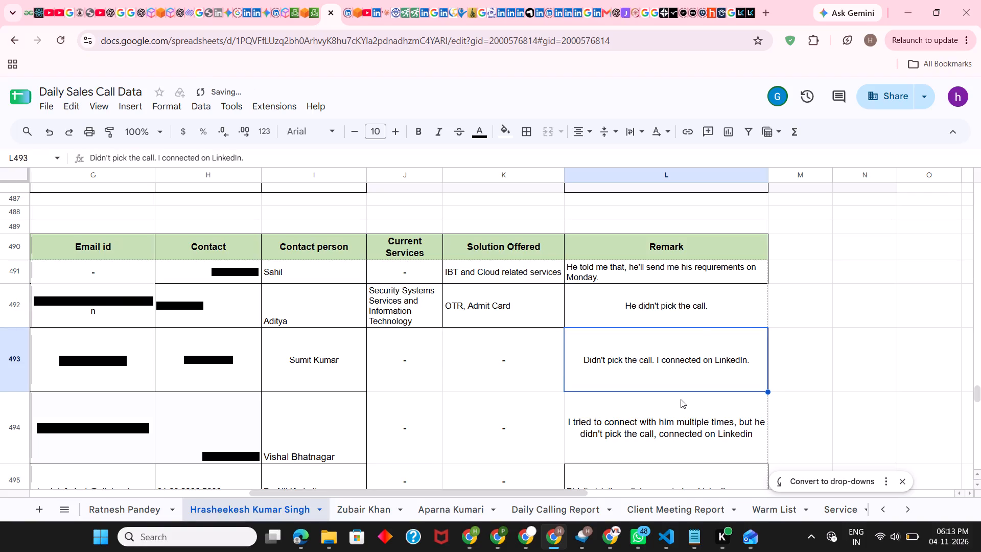
Remove the LinkedIn connection sentence from the remark in L495, leaving "Didn't pick the call.".
{"action": "scroll", "coordinate": [698, 400], "scroll_direction": "down", "scroll_amount": 1}
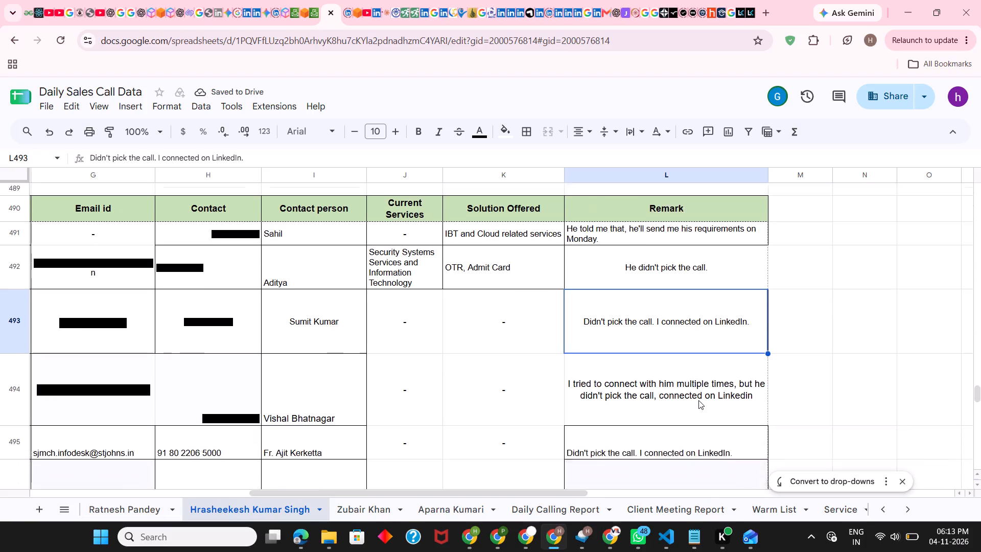
{"action": "scroll", "coordinate": [698, 400], "scroll_direction": "down", "scroll_amount": 3}
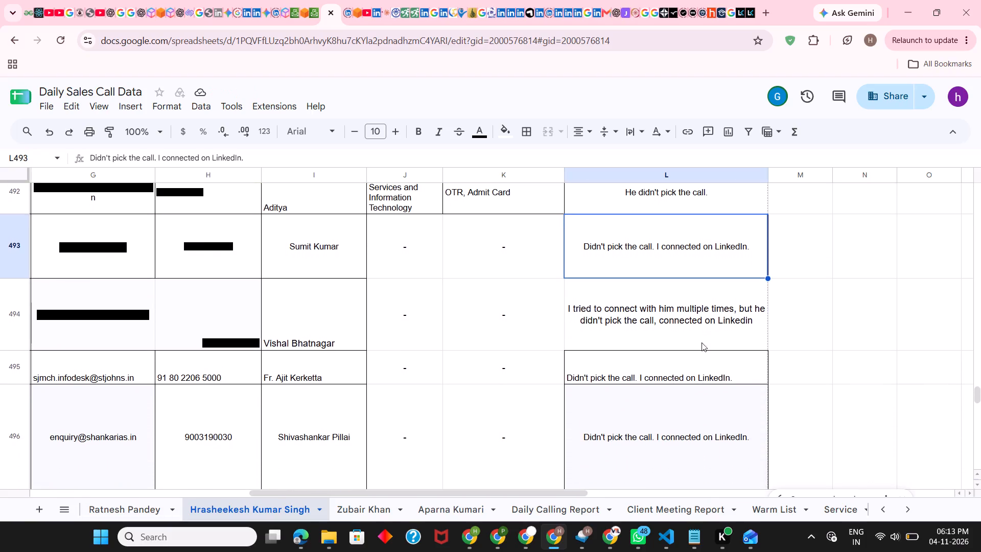
{"action": "scroll", "coordinate": [693, 401], "scroll_direction": "down", "scroll_amount": 1}
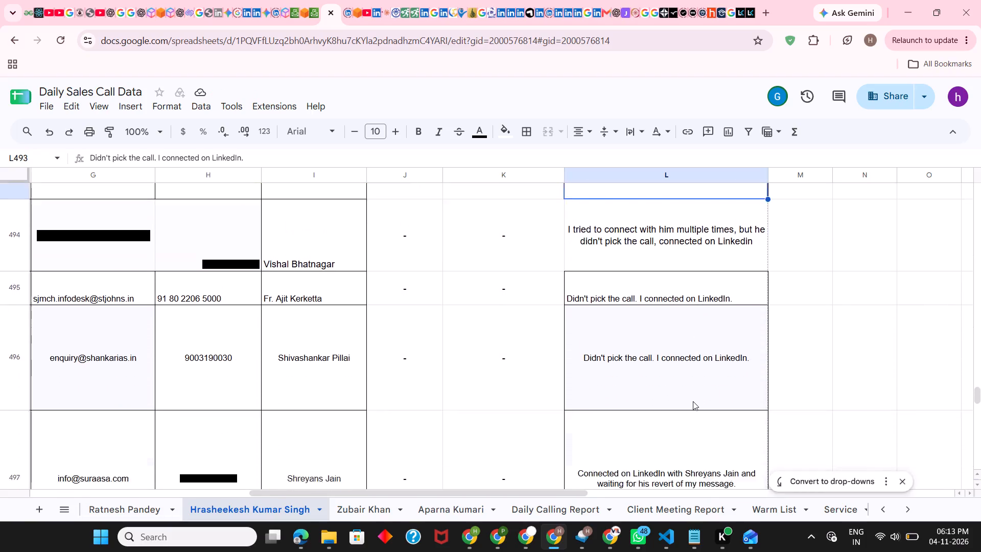
{"action": "scroll", "coordinate": [693, 401], "scroll_direction": "down", "scroll_amount": 2}
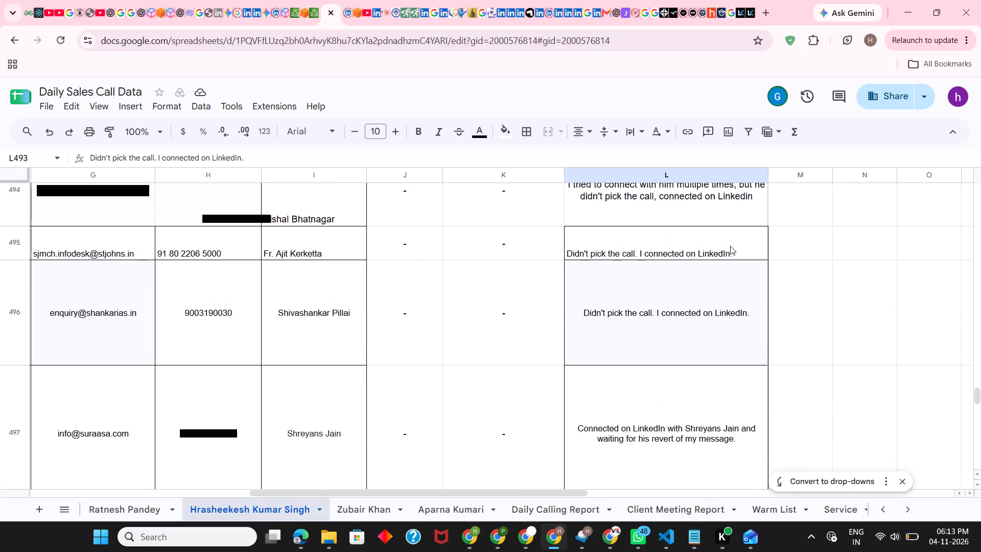
{"action": "double_click", "coordinate": [730, 246]}
{"action": "left_click_drag", "start_coordinate": [741, 238], "coordinate": [639, 240]}
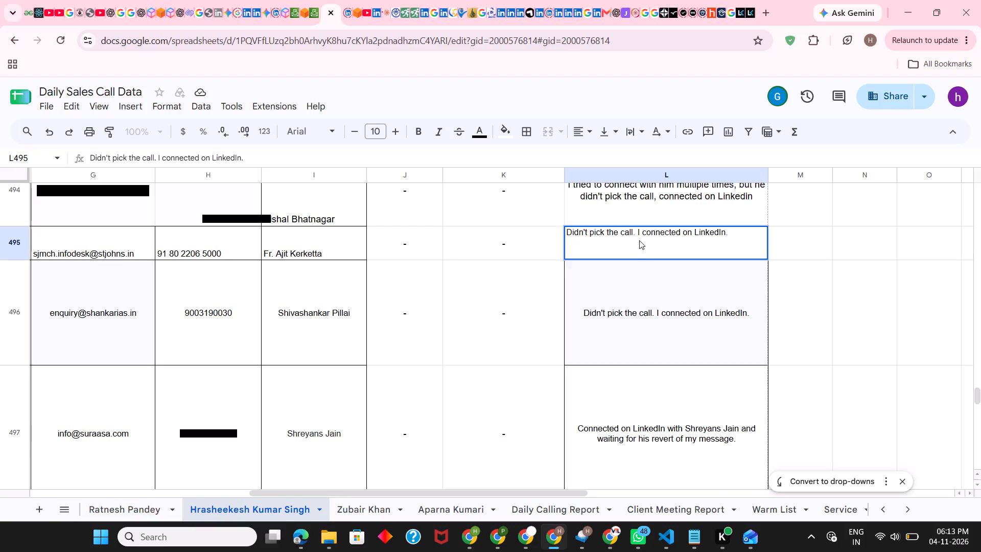
{"action": "left_click_drag", "start_coordinate": [639, 240], "coordinate": [636, 228]}
{"action": "left_click_drag", "start_coordinate": [636, 228], "coordinate": [776, 222]}
{"action": "key", "text": "BackSpace"}
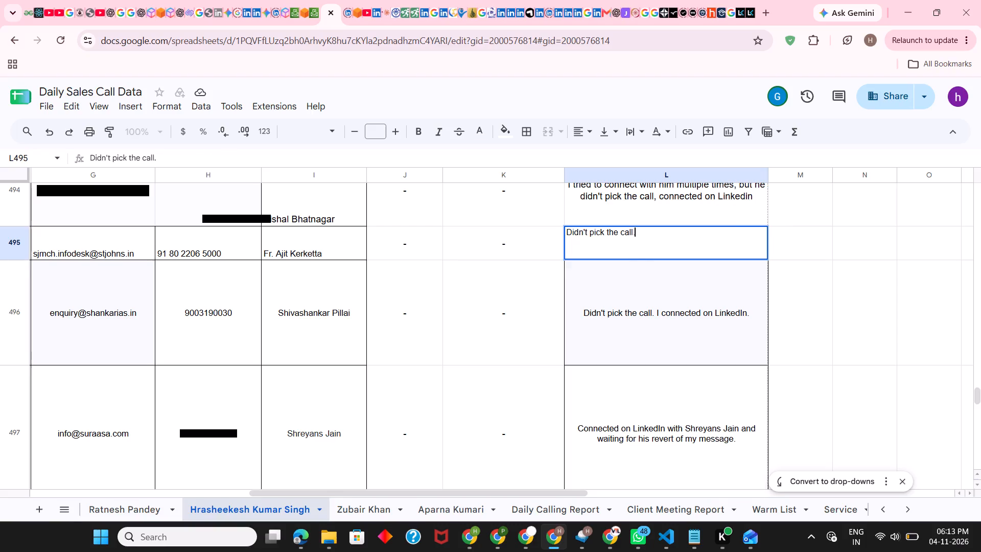
Shorten the Shankar IAS remark in L496 to "Didn't pick the call.".
{"action": "double_click", "coordinate": [685, 307]}
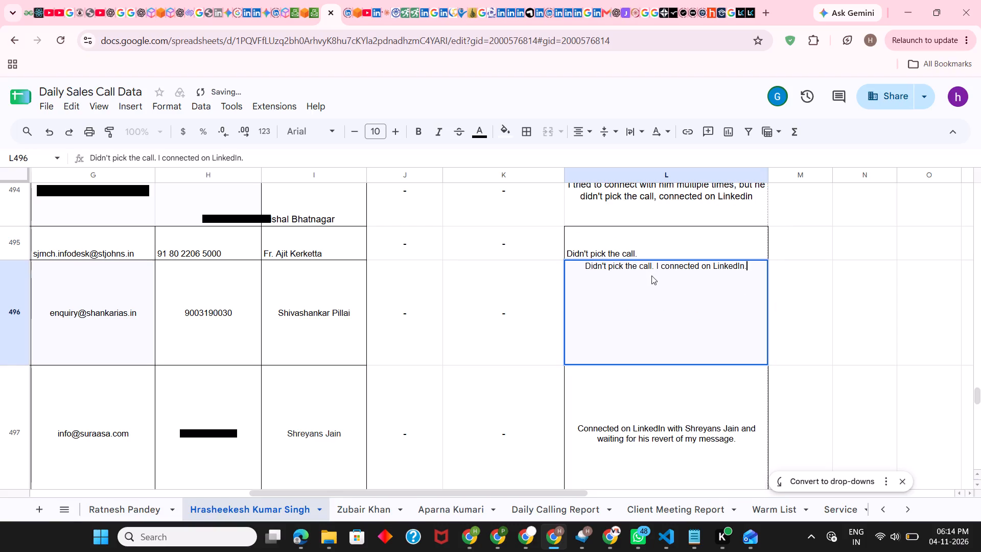
{"action": "left_click_drag", "start_coordinate": [653, 268], "coordinate": [795, 263]}
{"action": "key", "text": "BackSpace"}
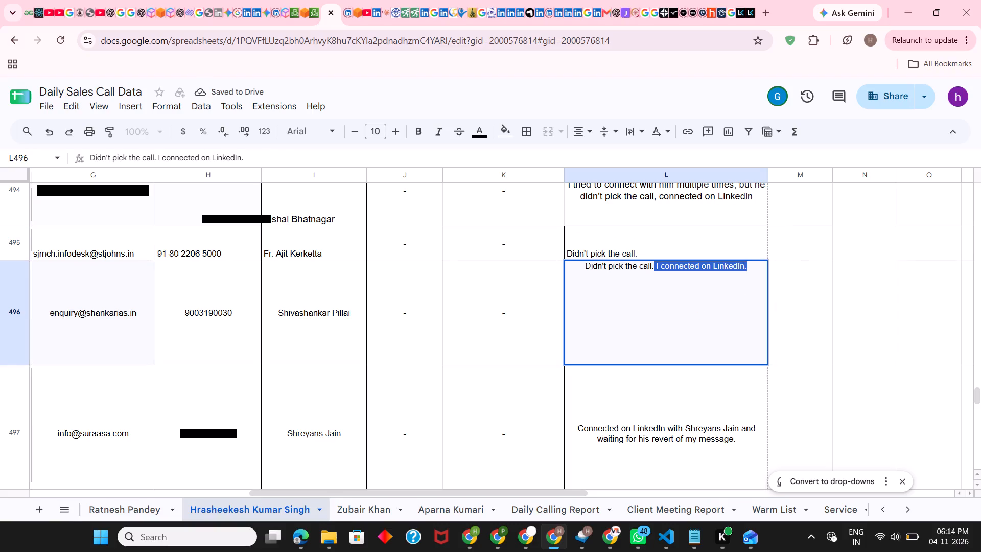
{"action": "key", "text": "Return"}
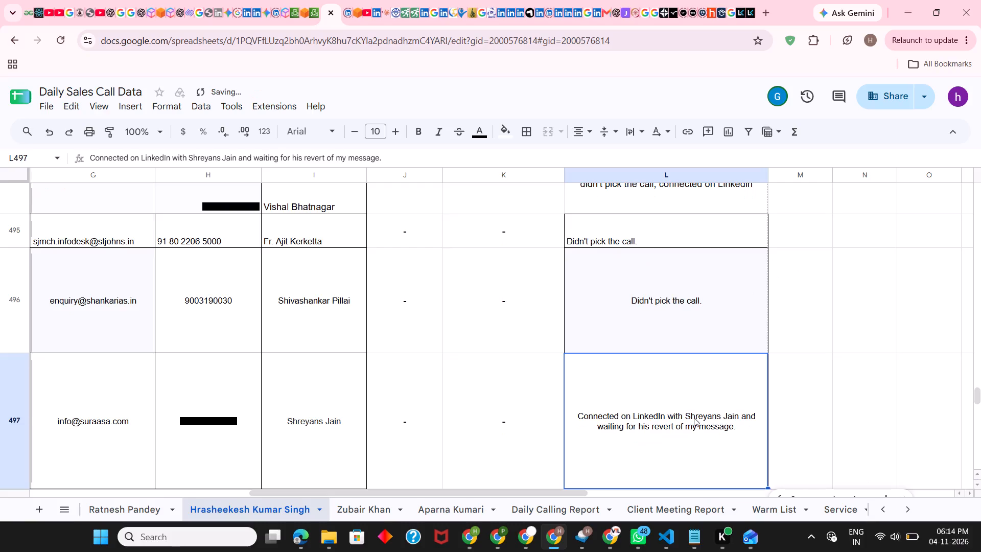
Replace the Suraasa remark in L497 with "Didn't pick the call".
{"action": "scroll", "coordinate": [694, 418], "scroll_direction": "down", "scroll_amount": 1}
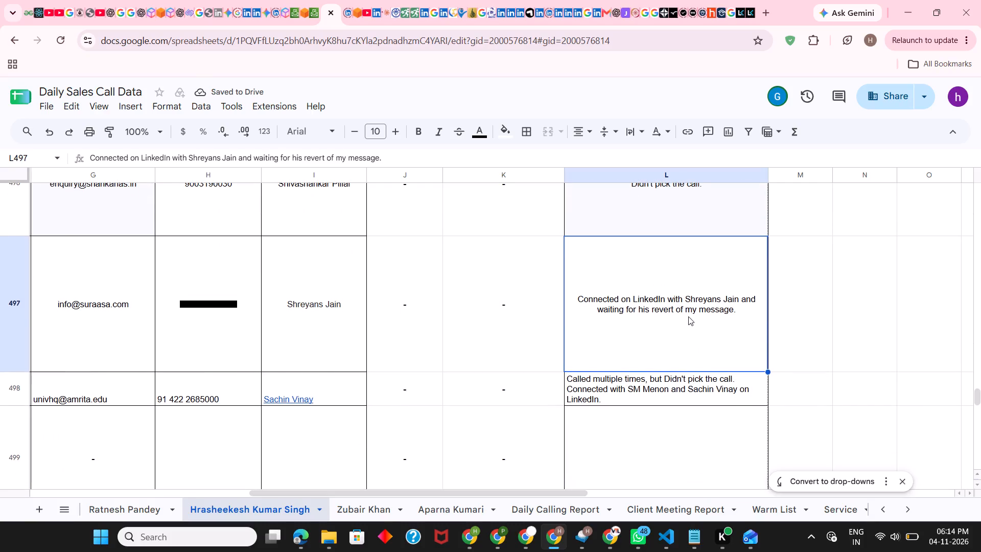
{"action": "left_click", "coordinate": [688, 316]}
{"action": "type", "text": "Didn't pivk"}
{"action": "key", "text": "BackSpace"}
{"action": "key", "text": "BackSpace"}
{"action": "type", "text": "ck the call"}
{"action": "key", "text": "Return"}
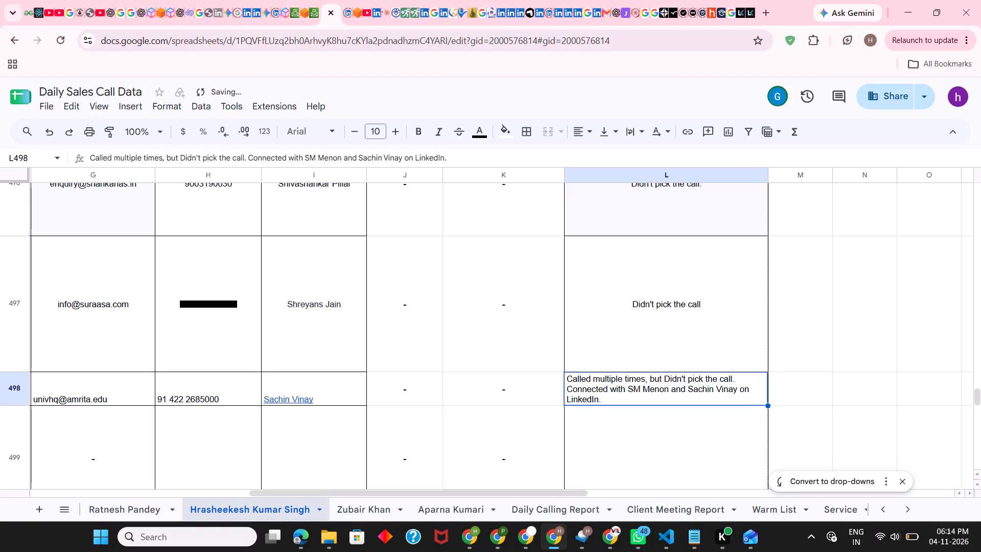
Replace the remark in L499 with "Didn't pick the call.".
{"action": "scroll", "coordinate": [674, 381], "scroll_direction": "down", "scroll_amount": 1}
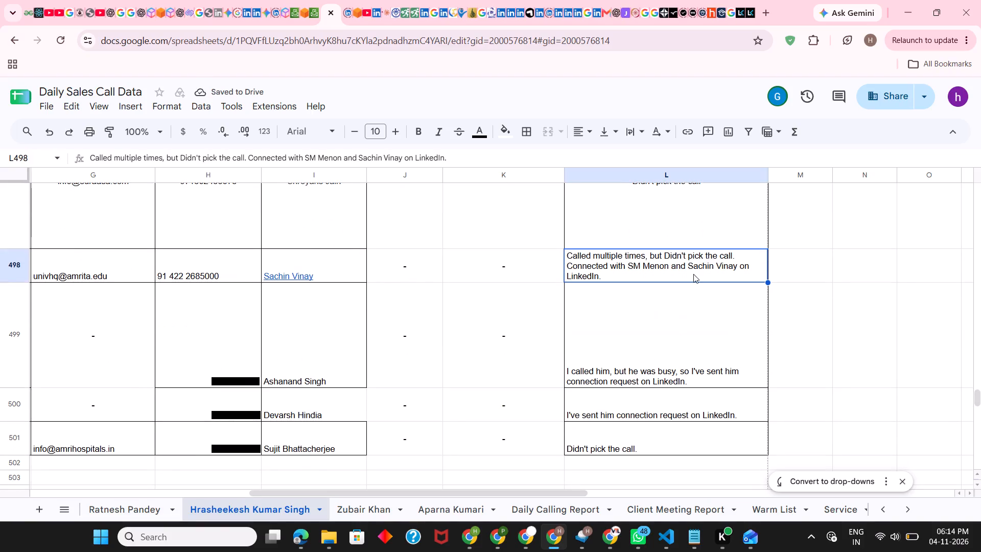
{"action": "scroll", "coordinate": [675, 359], "scroll_direction": "down", "scroll_amount": 1}
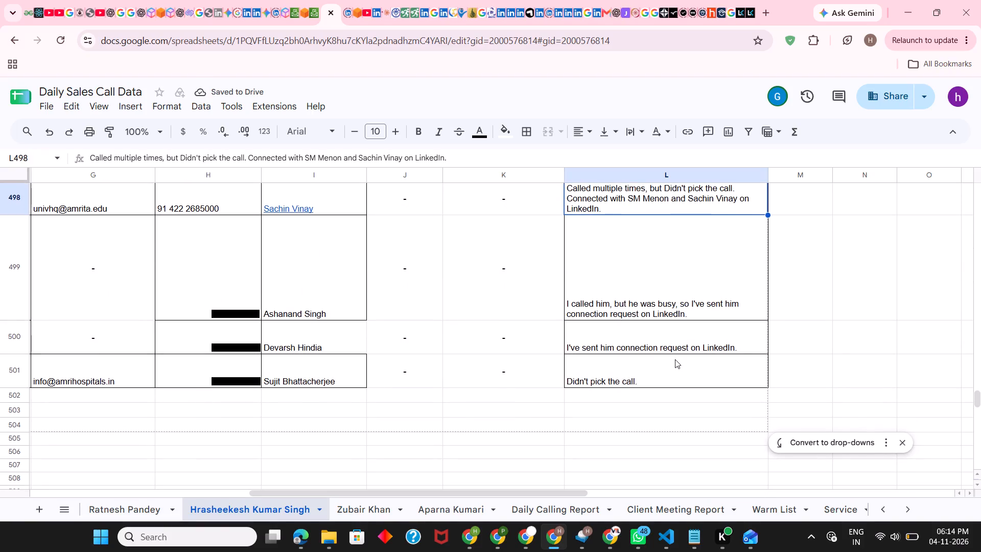
{"action": "left_click", "coordinate": [700, 278]}
{"action": "type", "text": "Didn"}
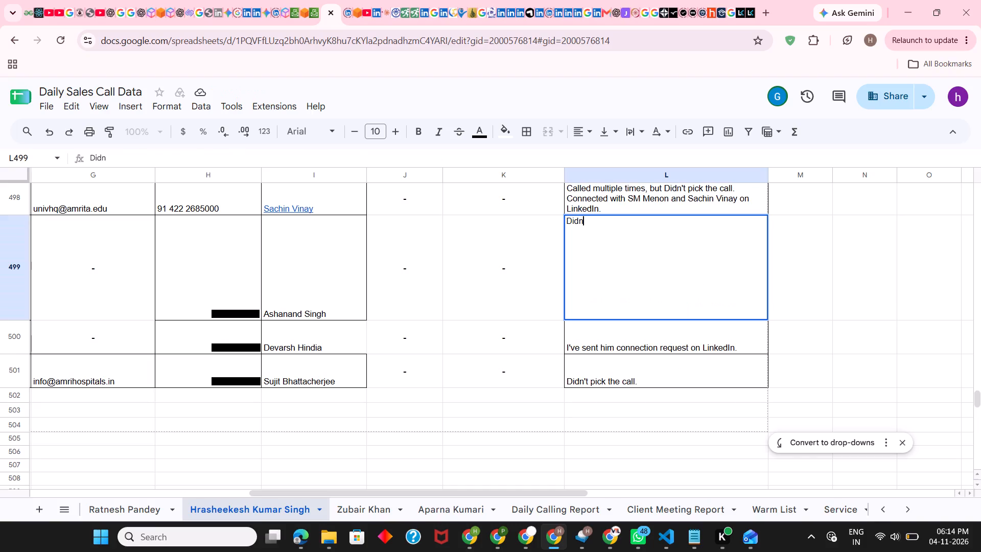
{"action": "key", "text": "apostrophe"}
{"action": "type", "text": "t"}
{"action": "key", "text": "space"}
{"action": "type", "text": "pick the call"}
{"action": "key", "text": "period"}
{"action": "key", "text": "Return"}
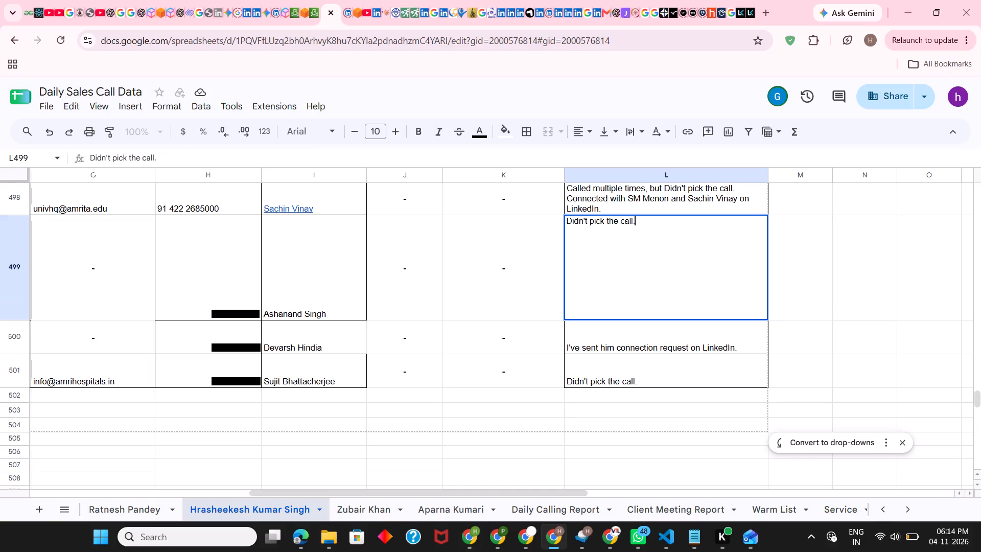
Look back through the earlier daily blocks to the 29-10-2026 entries for another company to reuse, examining its details and remark.
{"action": "scroll", "coordinate": [673, 388], "scroll_direction": "right", "scroll_amount": 7}
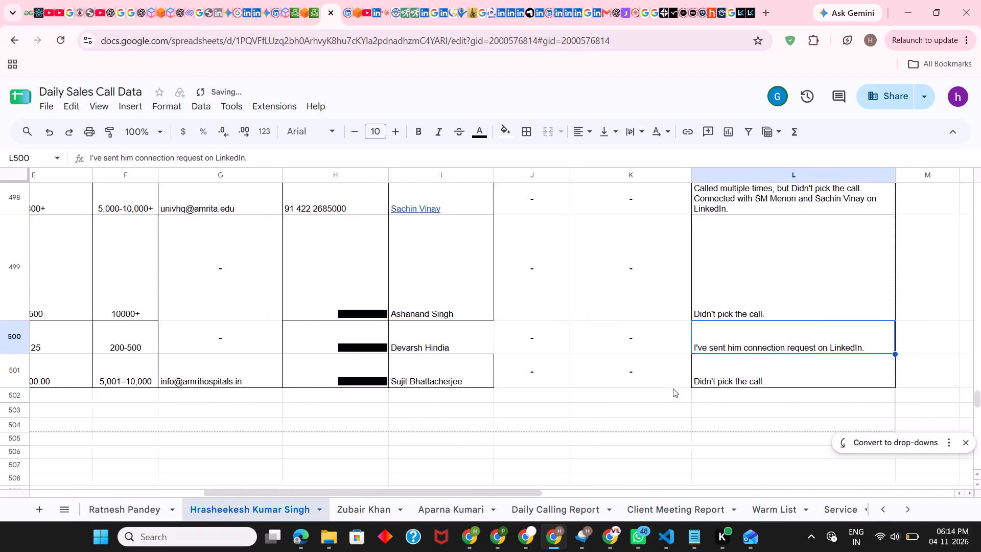
{"action": "scroll", "coordinate": [673, 388], "scroll_direction": "left", "scroll_amount": 5}
{"action": "scroll", "coordinate": [673, 388], "scroll_direction": "right", "scroll_amount": 8}
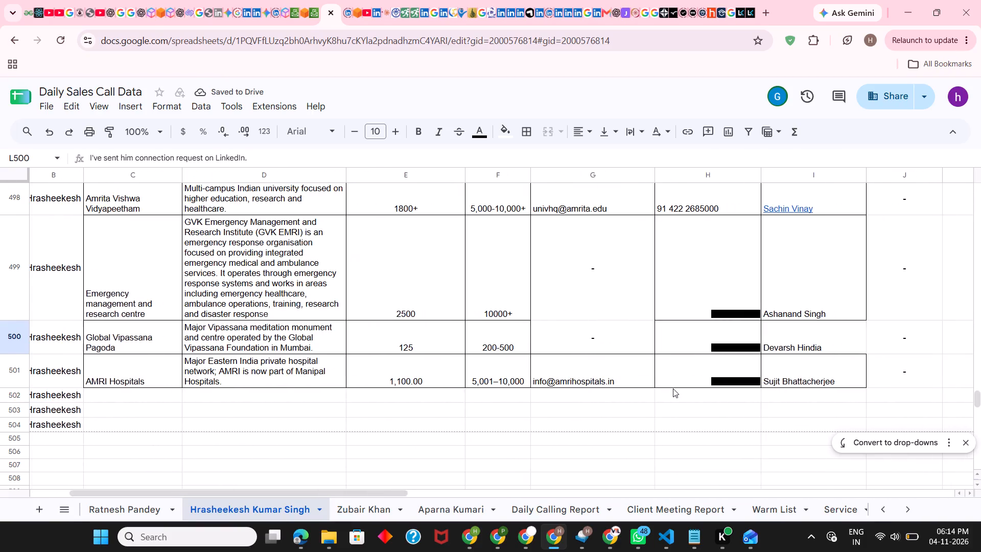
{"action": "scroll", "coordinate": [673, 388], "scroll_direction": "right", "scroll_amount": 2}
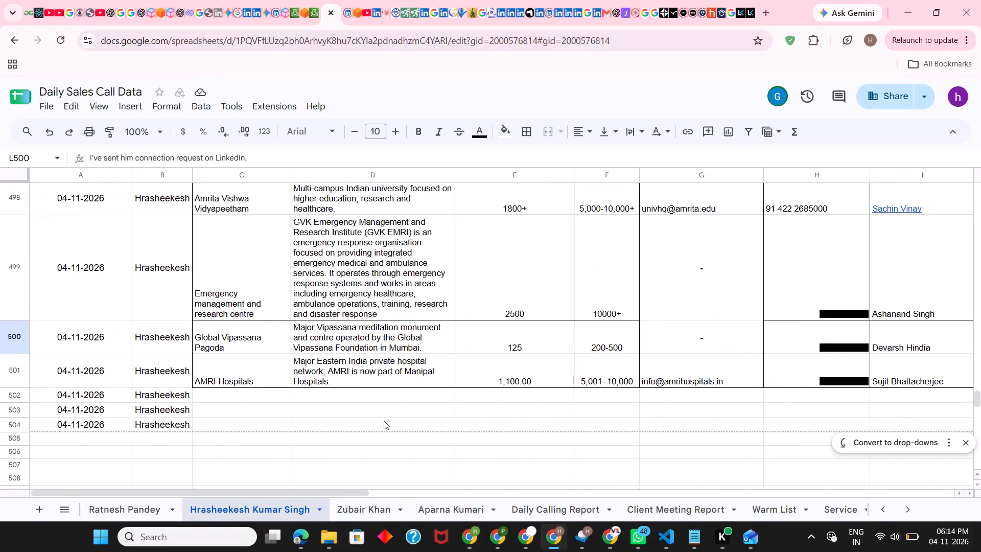
{"action": "scroll", "coordinate": [384, 421], "scroll_direction": "up", "scroll_amount": 7}
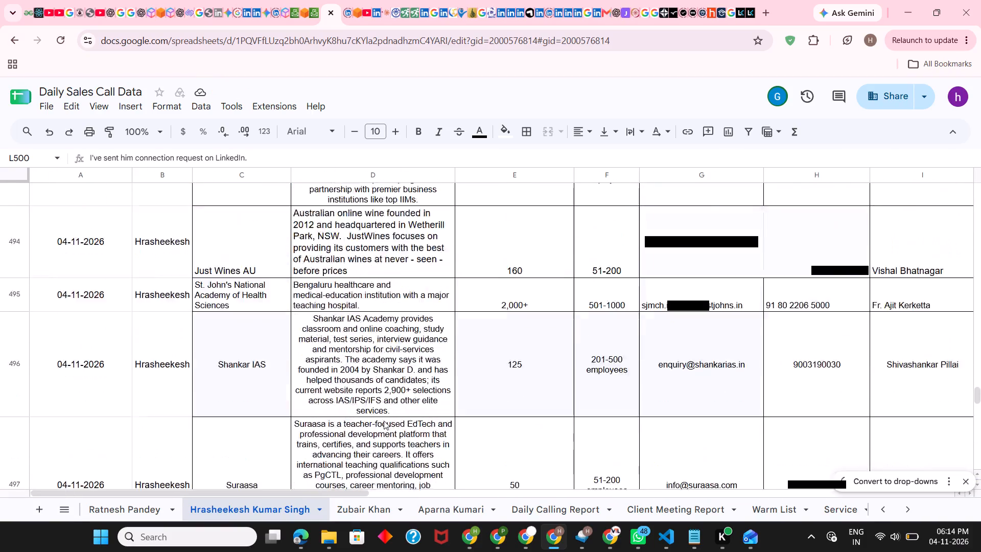
{"action": "scroll", "coordinate": [384, 421], "scroll_direction": "up", "scroll_amount": 6}
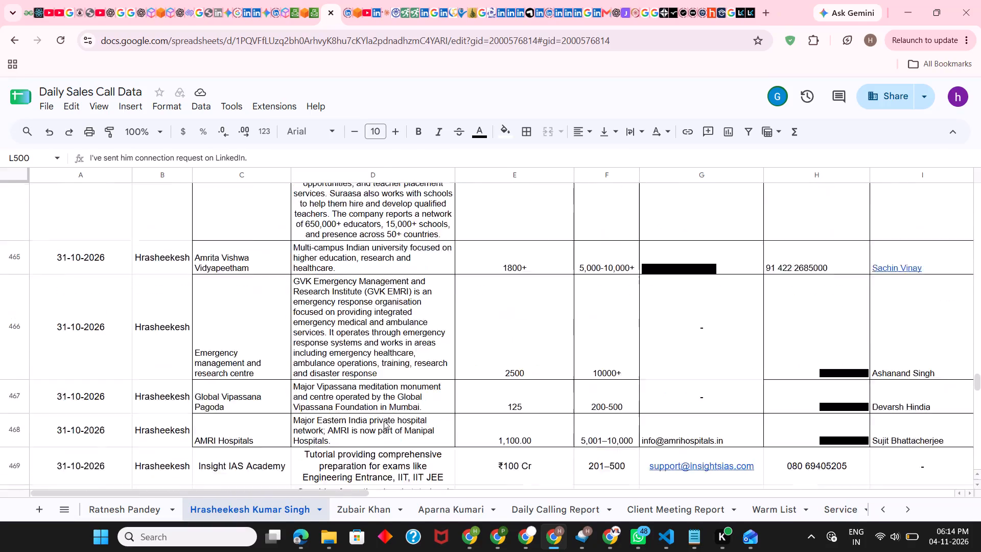
{"action": "scroll", "coordinate": [384, 421], "scroll_direction": "up", "scroll_amount": 2}
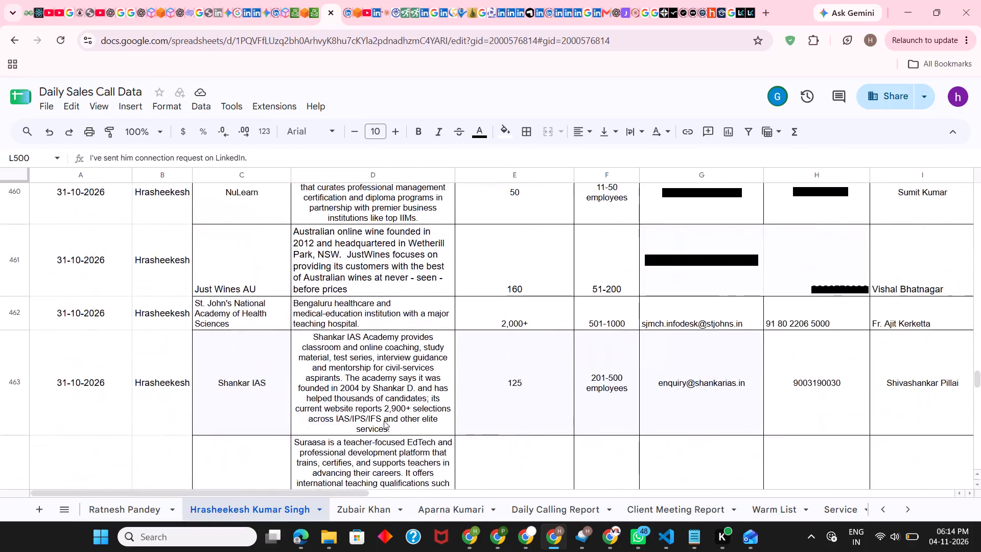
{"action": "scroll", "coordinate": [384, 421], "scroll_direction": "up", "scroll_amount": 8}
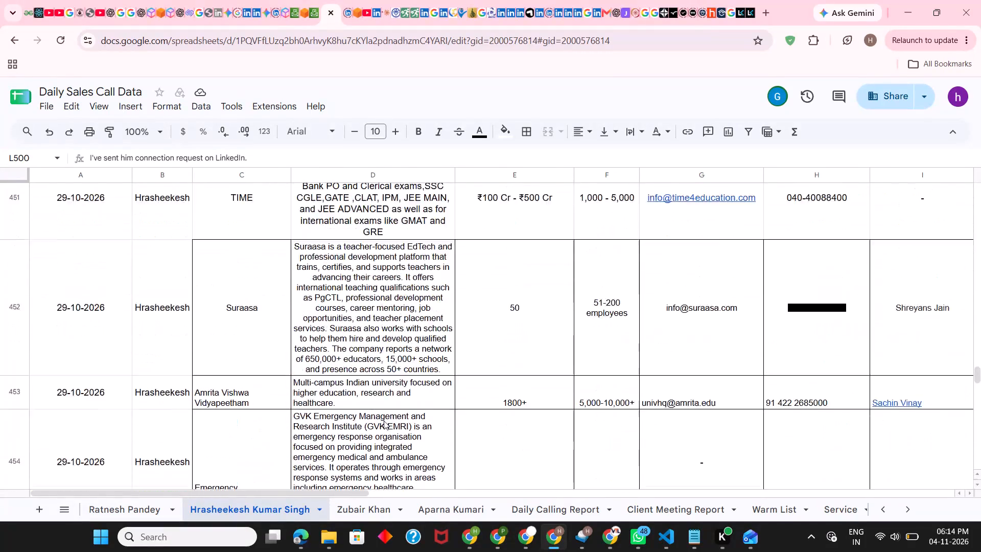
{"action": "scroll", "coordinate": [384, 421], "scroll_direction": "up", "scroll_amount": 6}
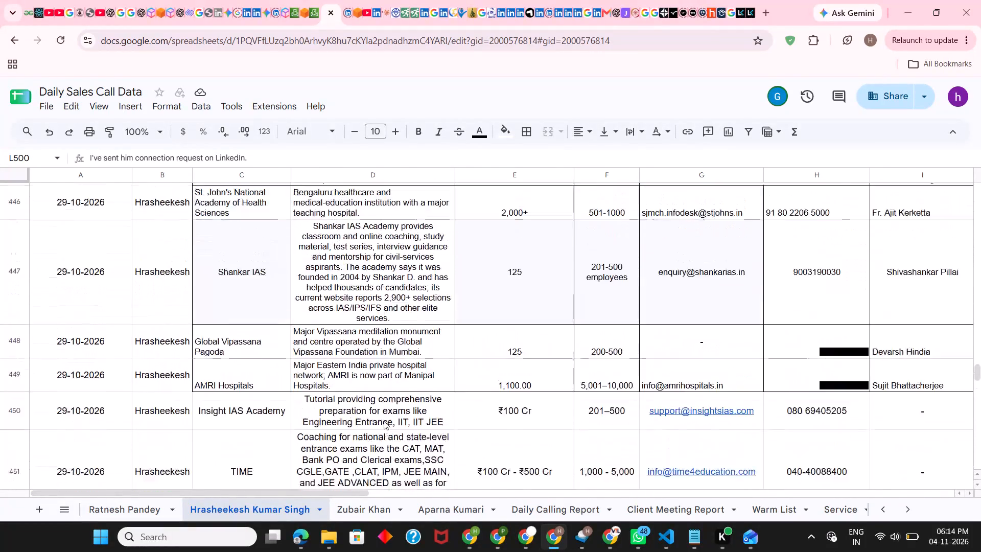
{"action": "scroll", "coordinate": [384, 421], "scroll_direction": "up", "scroll_amount": 4}
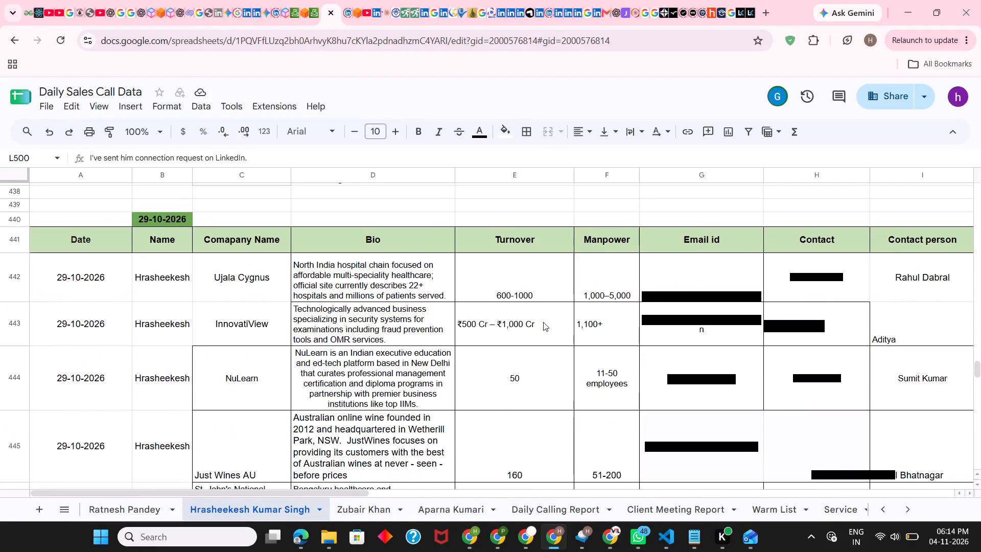
{"action": "scroll", "coordinate": [543, 322], "scroll_direction": "left", "scroll_amount": 5}
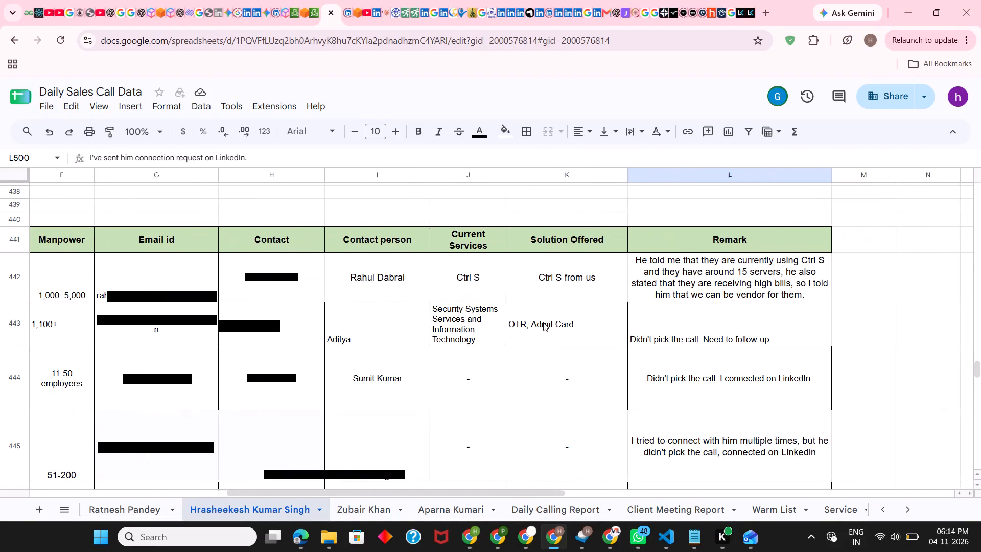
{"action": "scroll", "coordinate": [543, 322], "scroll_direction": "right", "scroll_amount": 9}
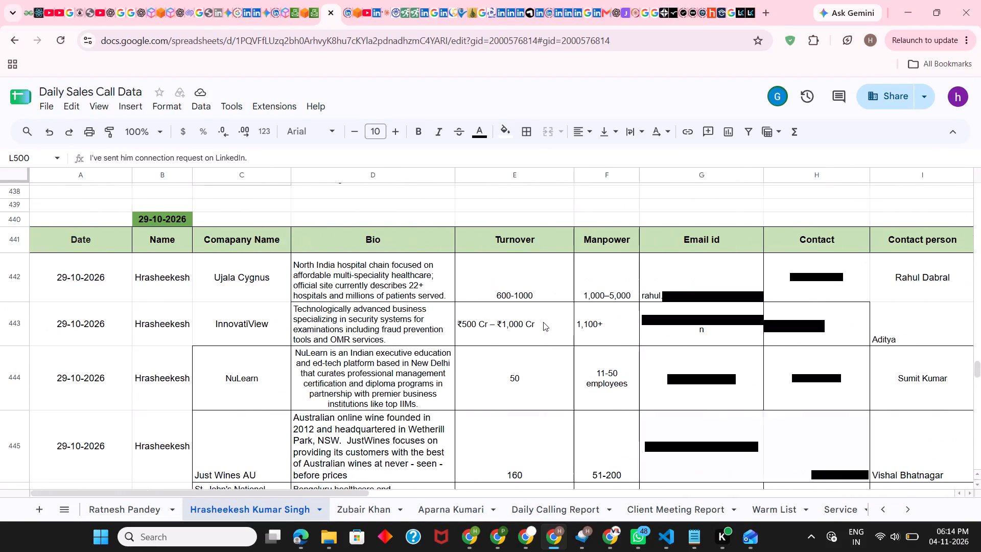
{"action": "scroll", "coordinate": [543, 322], "scroll_direction": "left", "scroll_amount": 5}
{"action": "scroll", "coordinate": [543, 322], "scroll_direction": "right", "scroll_amount": 3}
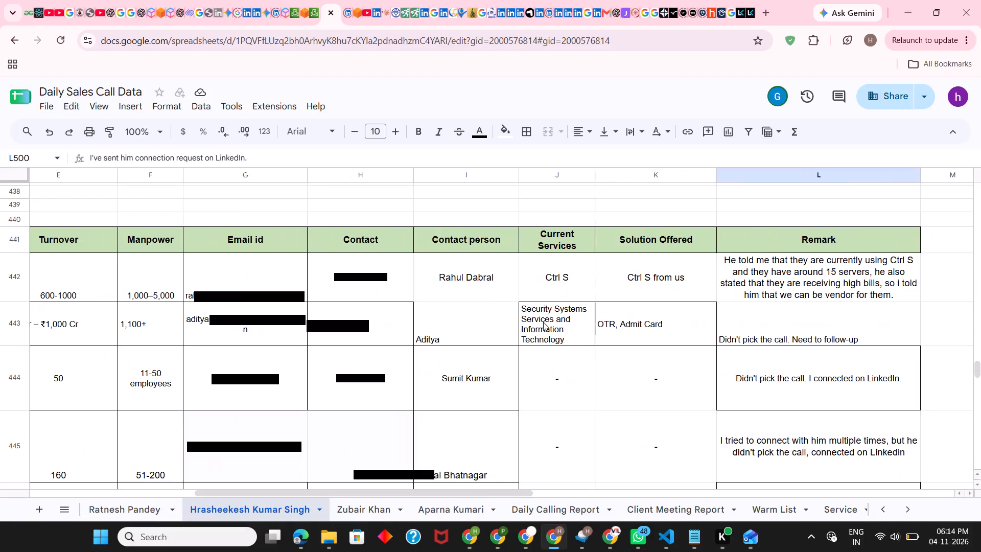
{"action": "scroll", "coordinate": [543, 322], "scroll_direction": "right", "scroll_amount": 5}
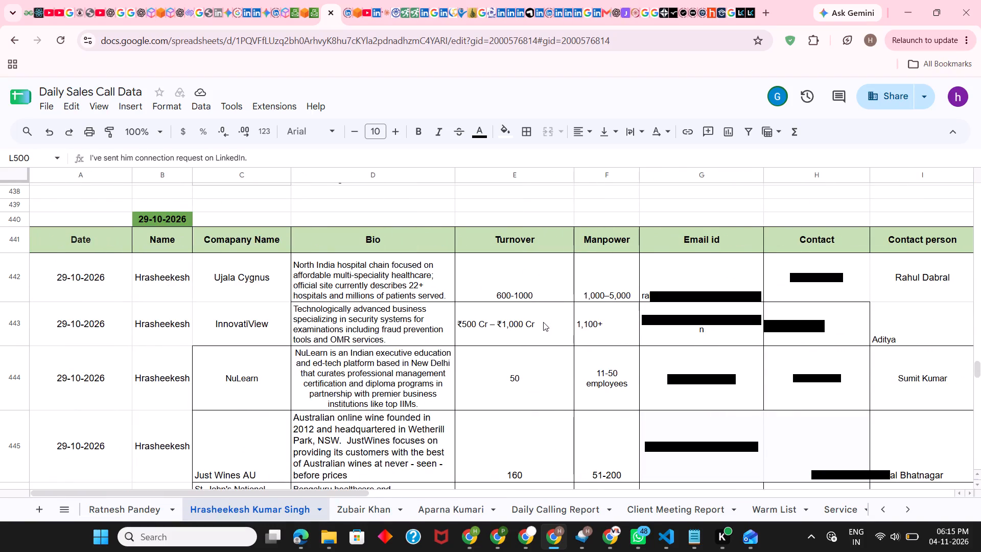
{"action": "scroll", "coordinate": [543, 322], "scroll_direction": "left", "scroll_amount": 5}
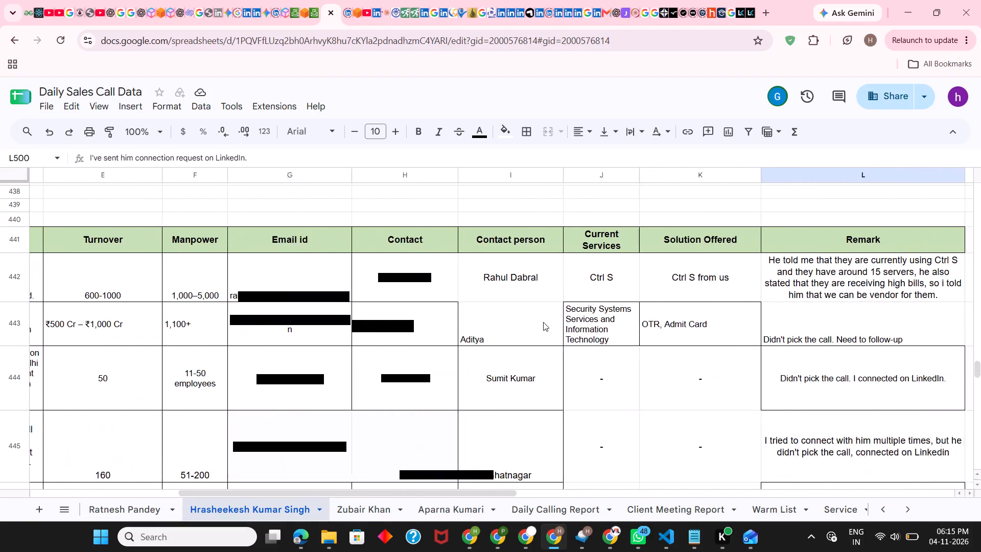
Replace the Solution Offered entry for Ujala Cygnus in K442 of the 29-10-2026 block with "Billing Transfer".
{"action": "left_click", "coordinate": [709, 268]}
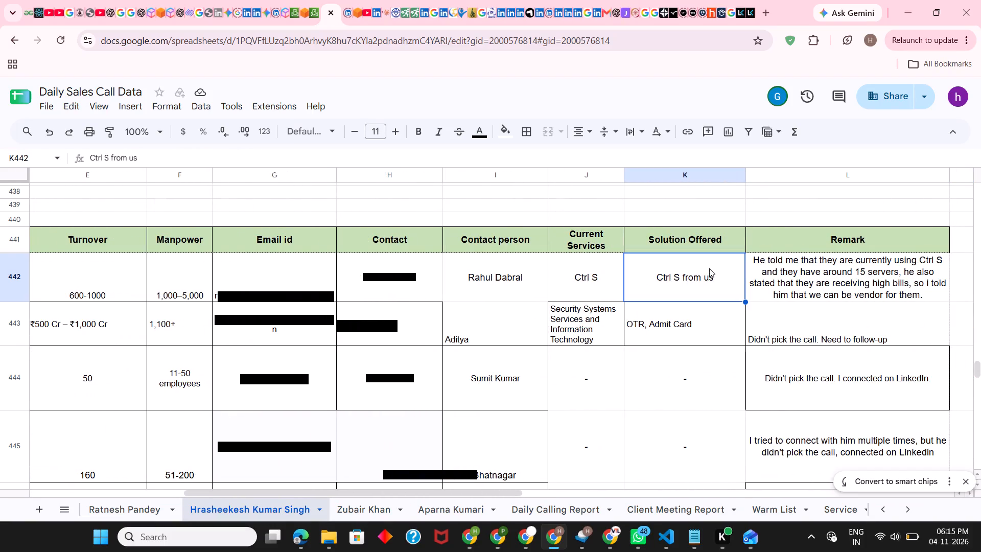
{"action": "type", "text": "Billinf"}
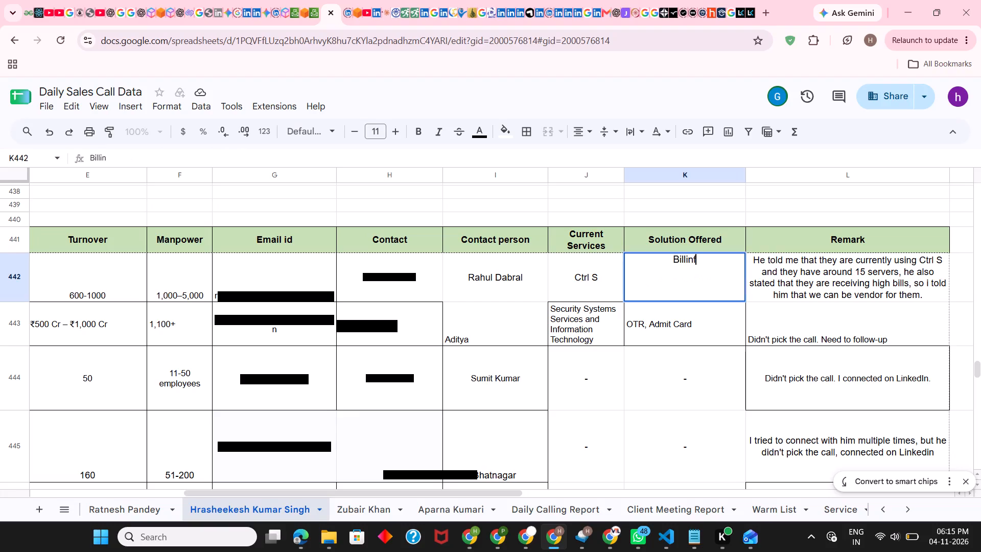
{"action": "key", "text": "space"}
{"action": "key", "text": "BackSpace"}
{"action": "key", "text": "BackSpace"}
{"action": "type", "text": "g Transfer"}
{"action": "key", "text": "Return"}
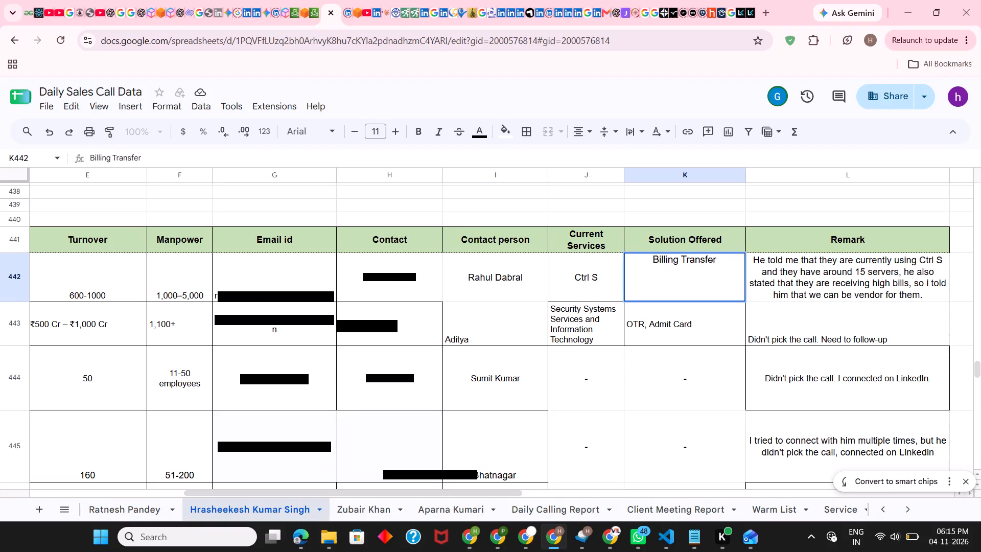
Copy the Ujala Cygnus entry from company name through remark (C442:L442) into row 502 of the 04-11-2026 block, starting at C502.
{"action": "scroll", "coordinate": [709, 268], "scroll_direction": "right", "scroll_amount": 7}
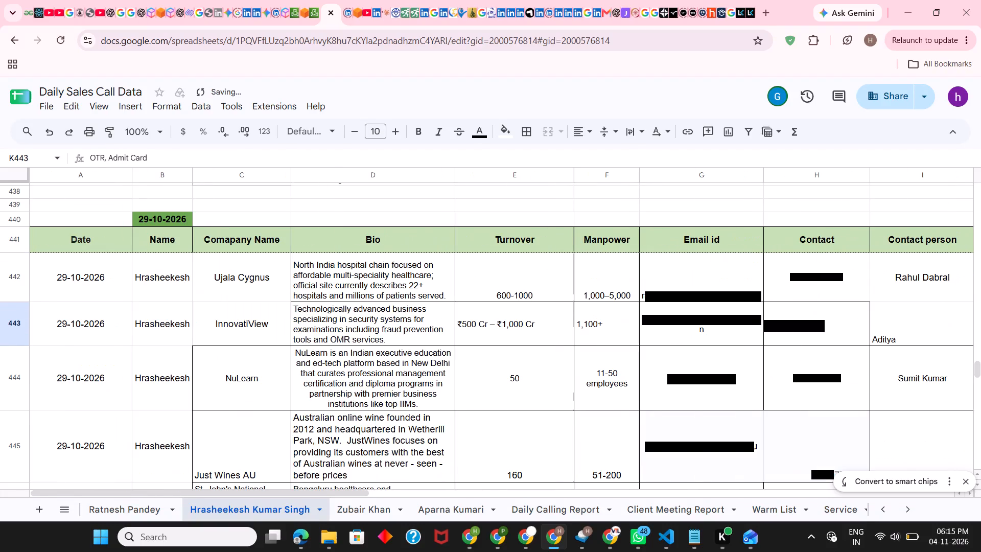
{"action": "left_click", "coordinate": [269, 284]}
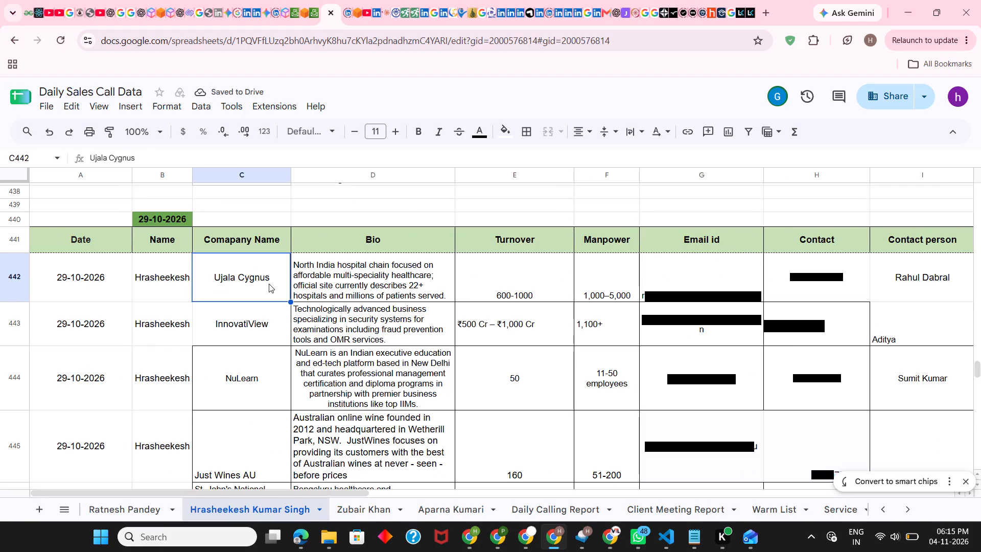
{"action": "key", "text": "shift+Right"}
{"action": "key", "text": "shift+Right"}
{"action": "key", "text": "shift+Right"}
{"action": "key", "text": "shift+Right"}
{"action": "key", "text": "shift+Right"}
{"action": "key", "text": "shift+Right"}
{"action": "key", "text": "shift+Right"}
{"action": "key", "text": "shift+Right"}
{"action": "key", "text": "shift+Right"}
{"action": "key", "text": "shift+Right"}
{"action": "key", "text": "shift+Right"}
{"action": "key", "text": "shift+Right"}
{"action": "key", "text": "shift+Right"}
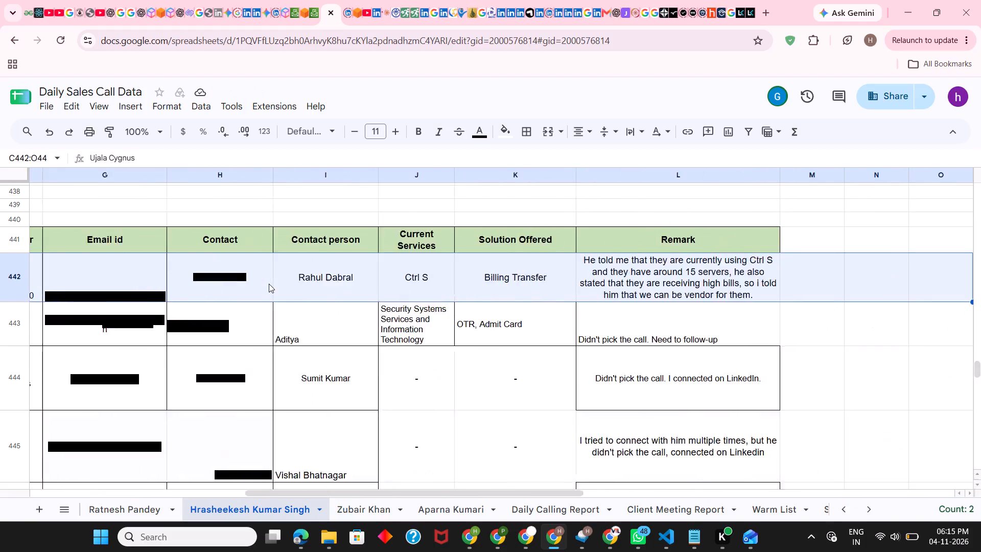
{"action": "key", "text": "shift+Left"}
{"action": "key", "text": "shift+Left"}
{"action": "key", "text": "shift+Left"}
{"action": "key", "text": "shift+Left"}
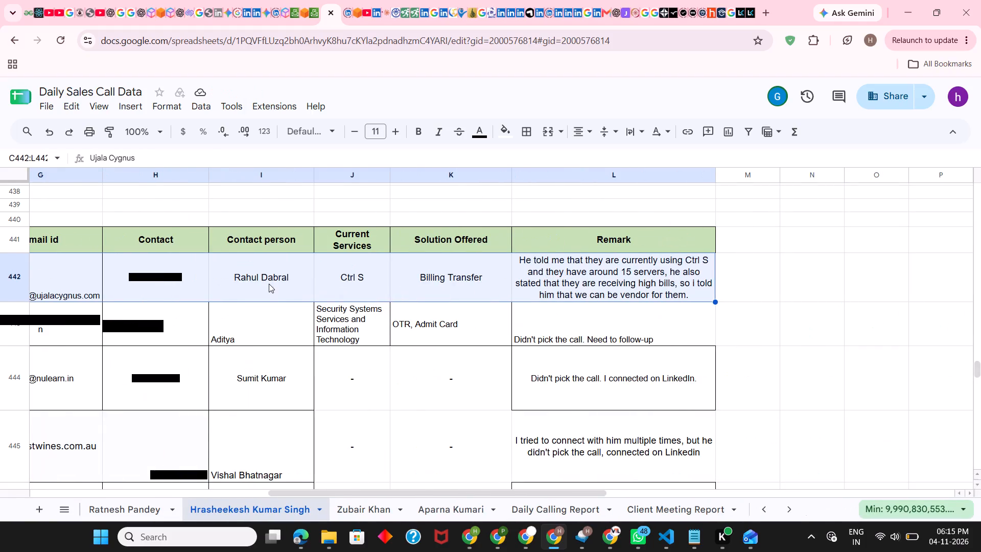
{"action": "key", "text": "ctrl+c"}
{"action": "scroll", "coordinate": [269, 284], "scroll_direction": "right", "scroll_amount": 7}
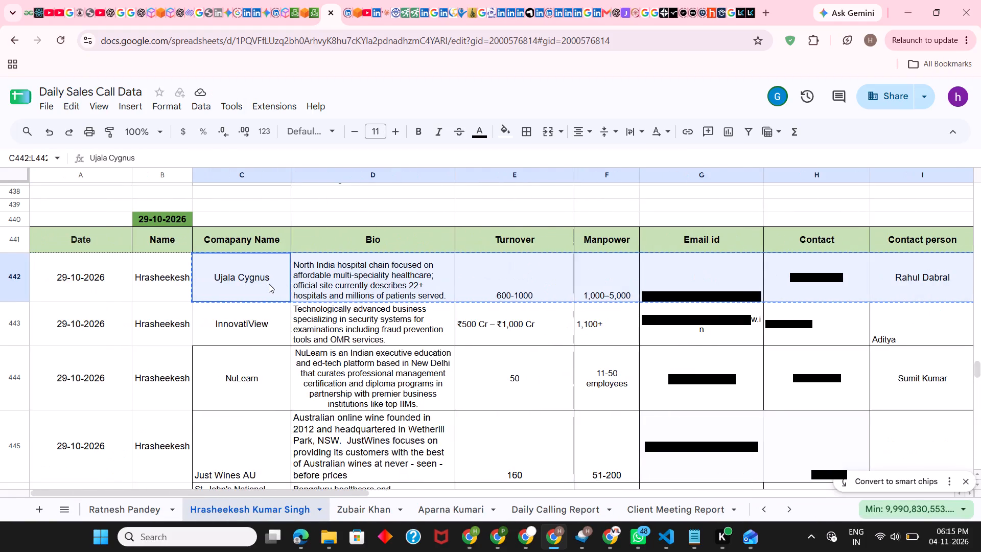
{"action": "scroll", "coordinate": [269, 284], "scroll_direction": "down", "scroll_amount": 15}
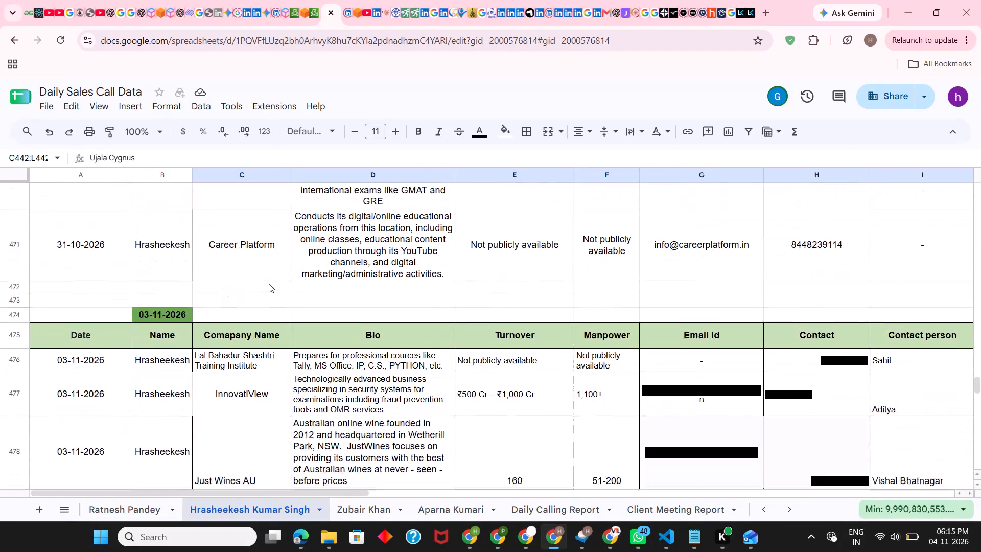
{"action": "scroll", "coordinate": [269, 284], "scroll_direction": "down", "scroll_amount": 15}
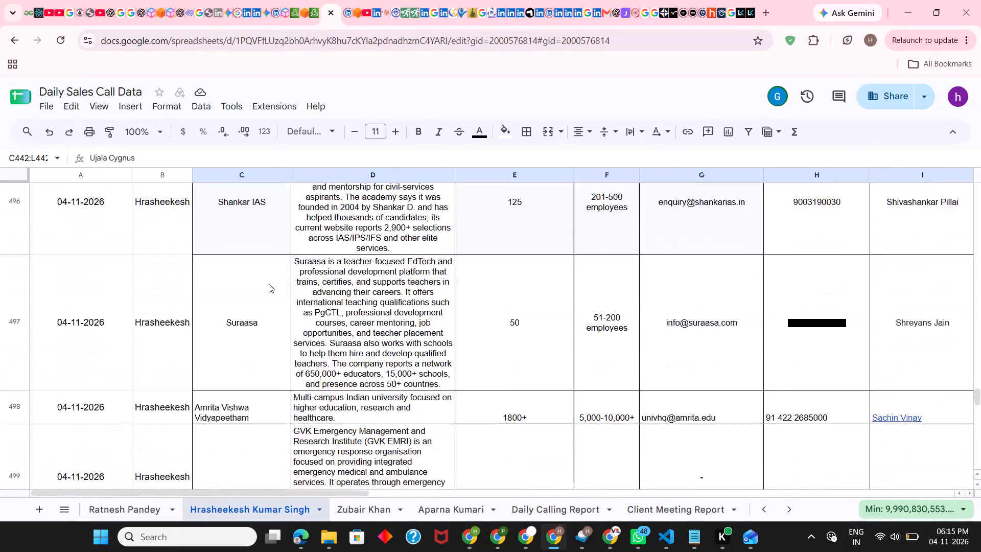
{"action": "scroll", "coordinate": [269, 284], "scroll_direction": "down", "scroll_amount": 4}
{"action": "scroll", "coordinate": [269, 284], "scroll_direction": "up", "scroll_amount": 7}
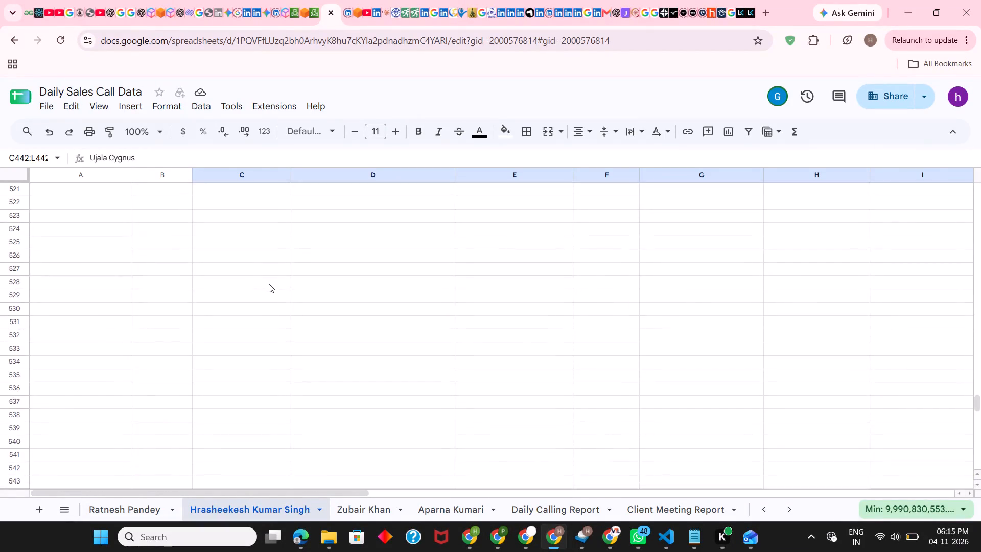
{"action": "scroll", "coordinate": [269, 284], "scroll_direction": "up", "scroll_amount": 1}
{"action": "left_click", "coordinate": [245, 325]}
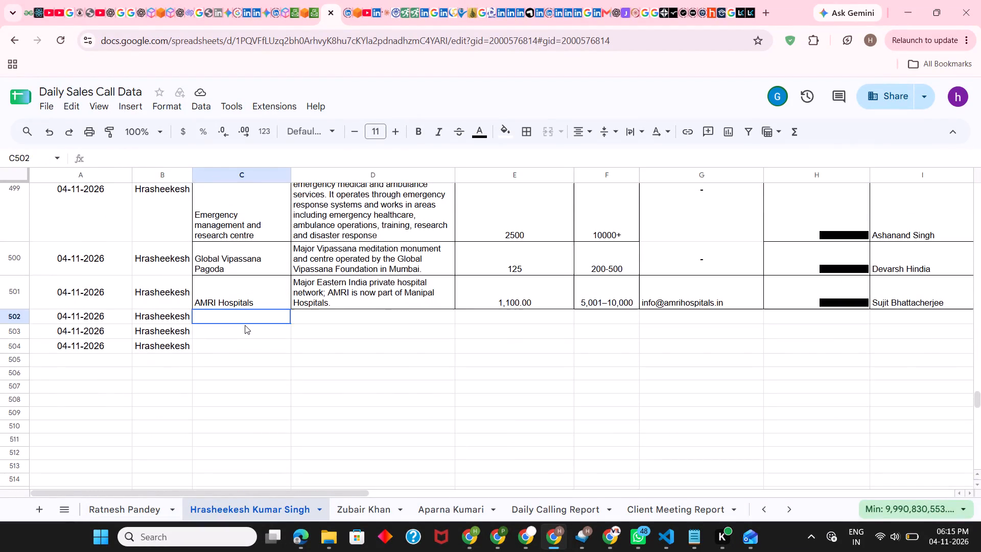
{"action": "key", "text": "ctrl+v"}
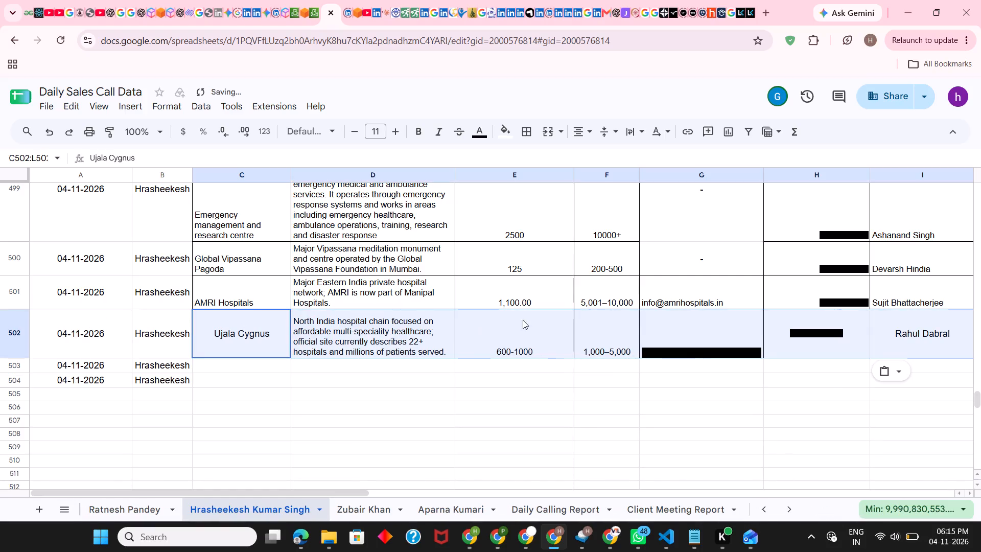
{"action": "scroll", "coordinate": [669, 303], "scroll_direction": "left", "scroll_amount": 6}
{"action": "scroll", "coordinate": [669, 303], "scroll_direction": "right", "scroll_amount": 4}
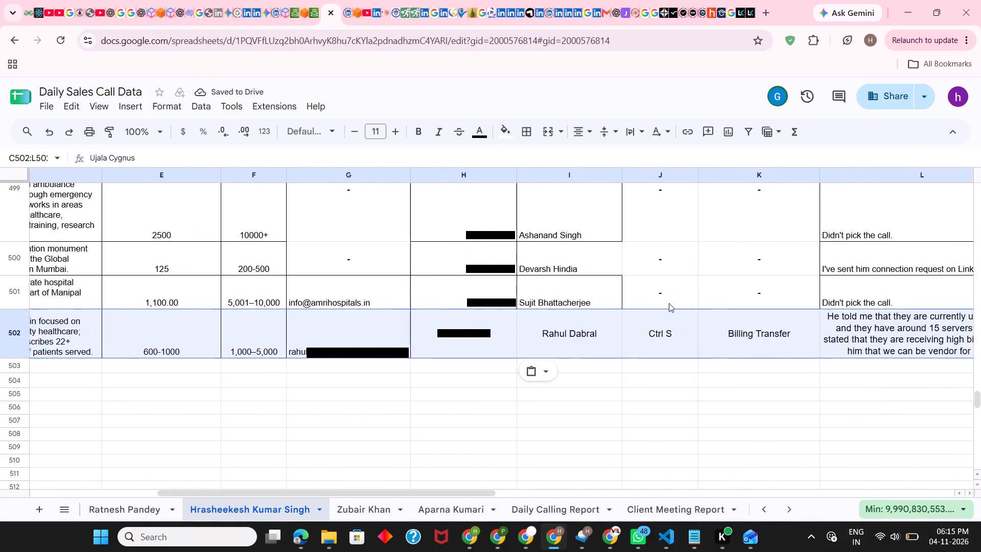
{"action": "scroll", "coordinate": [669, 303], "scroll_direction": "right", "scroll_amount": 3}
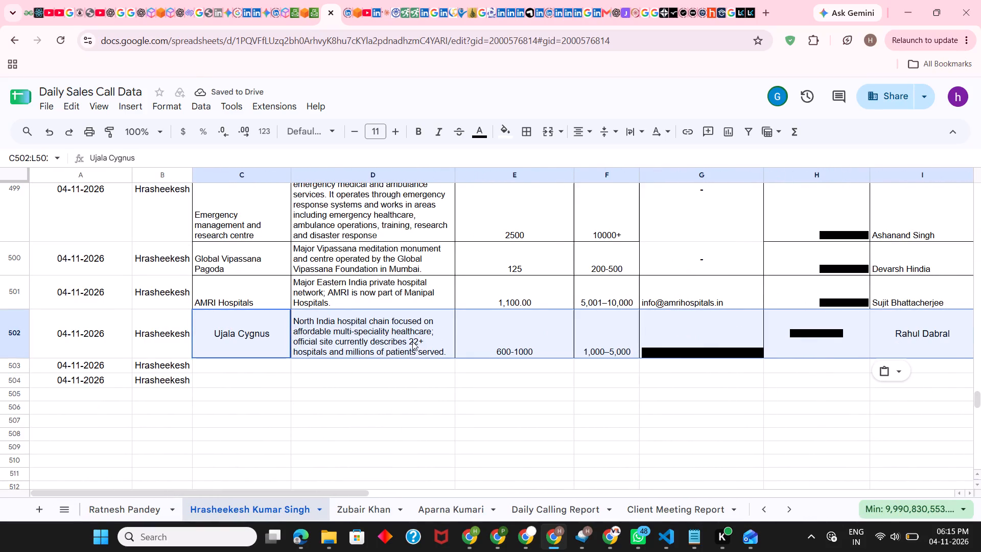
Go through the company names in the 04-11-2026 block from row 491 down to the empty cell C503.
{"action": "scroll", "coordinate": [412, 341], "scroll_direction": "up", "scroll_amount": 7}
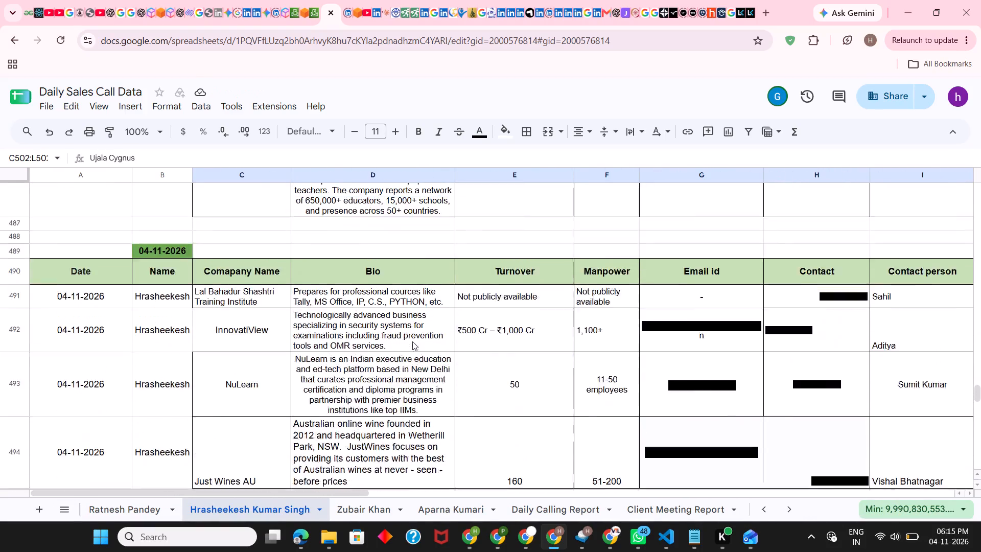
{"action": "scroll", "coordinate": [412, 341], "scroll_direction": "up", "scroll_amount": 2}
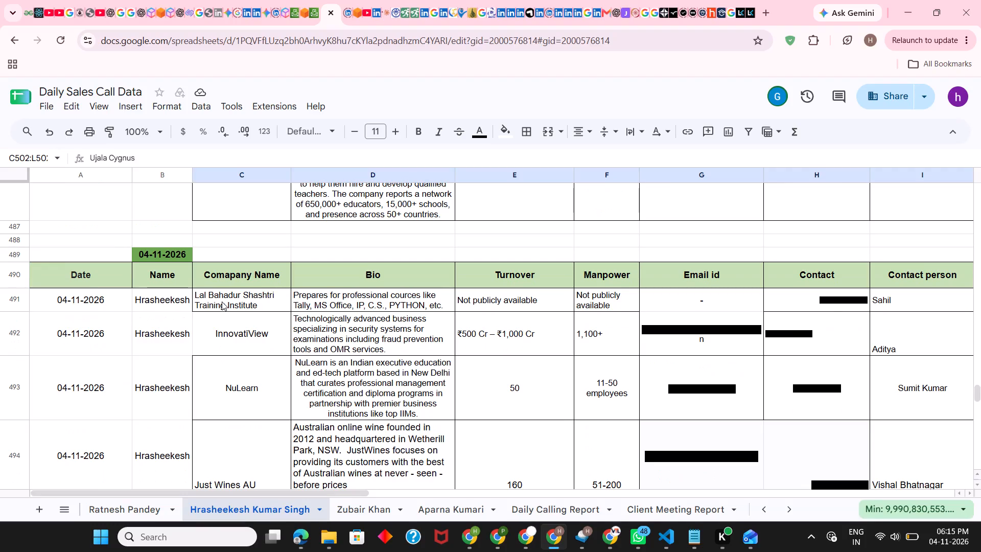
{"action": "left_click", "coordinate": [222, 302]}
{"action": "key", "text": "Down"}
{"action": "key", "text": "Down"}
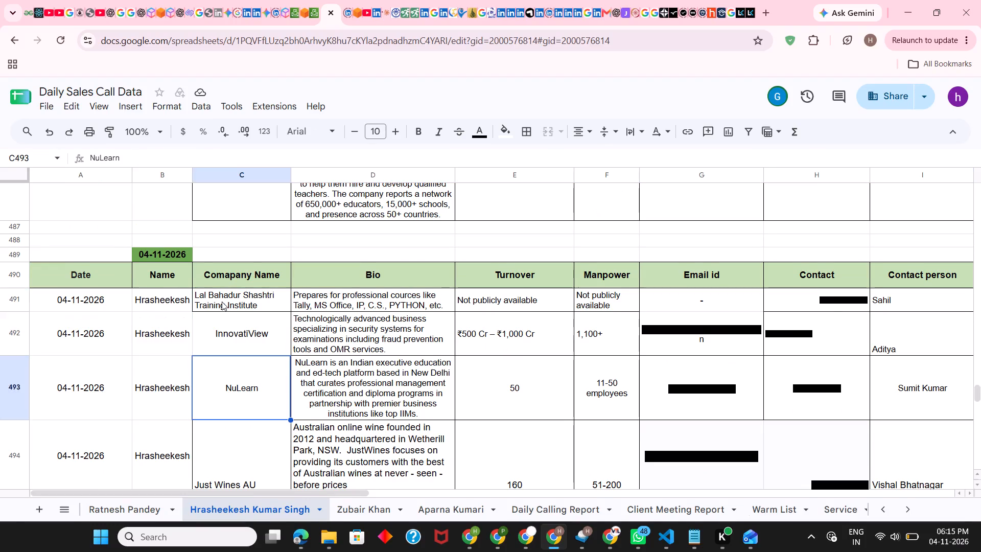
{"action": "key", "text": "Down"}
{"action": "key", "text": "Down"}
{"action": "key", "text": "Down"}
{"action": "key", "text": "Down"}
{"action": "key", "text": "Down"}
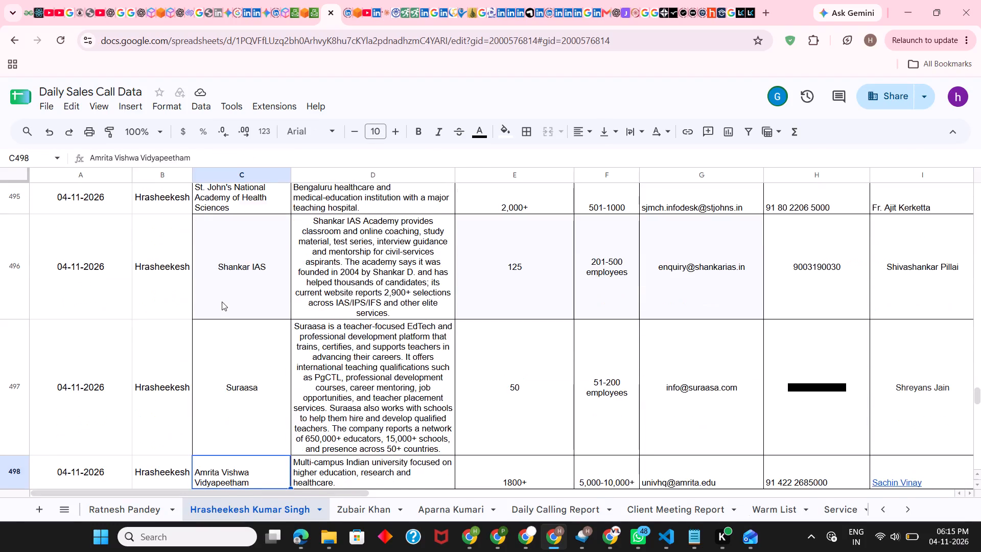
{"action": "key", "text": "Down"}
{"action": "key", "text": "Down"}
{"action": "key", "text": "Down"}
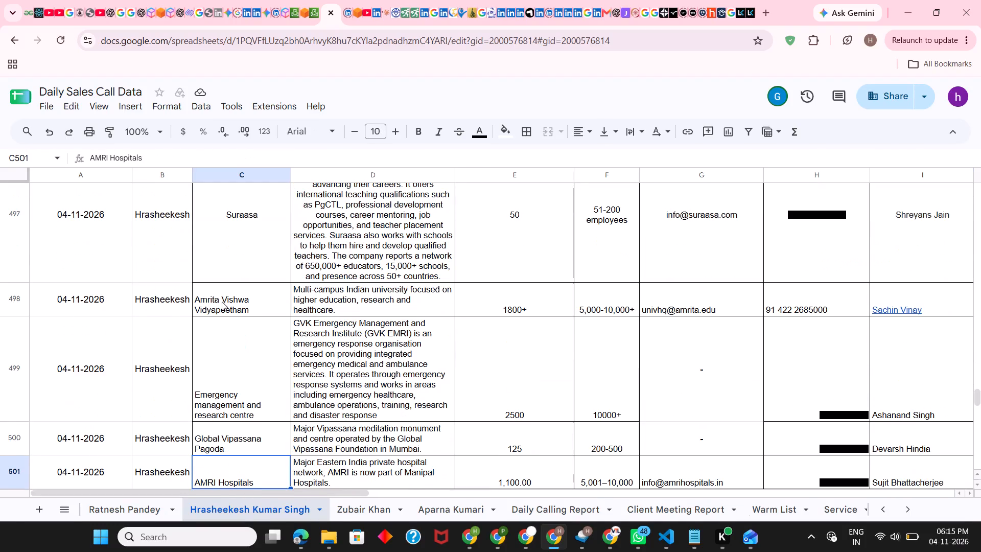
{"action": "key", "text": "Down"}
{"action": "key", "text": "Down"}
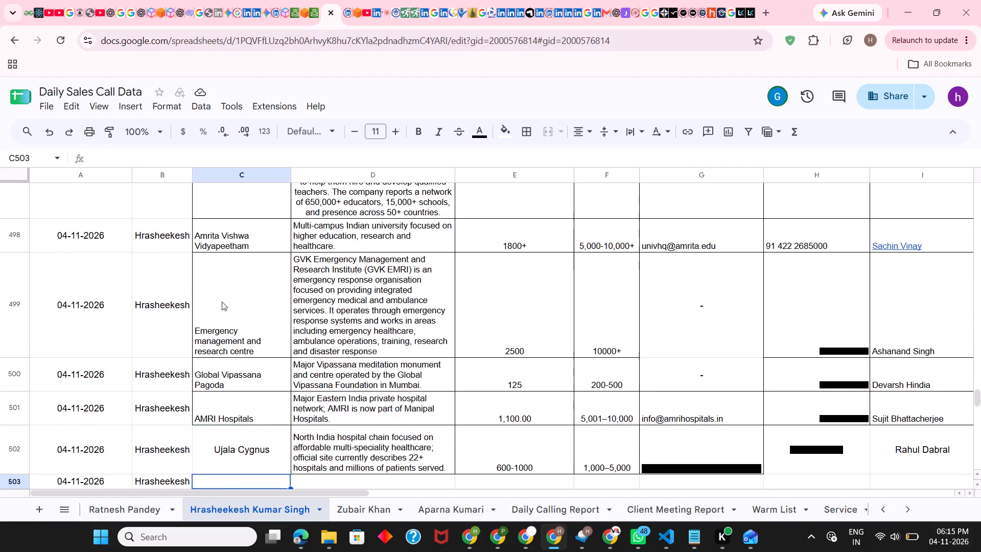
Look back through the 03-11-2026 and 31-10-2026 blocks for another company to reuse, examining contact details and remarks up to Insight IAS Academy.
{"action": "key", "text": "Down"}
{"action": "key", "text": "Down"}
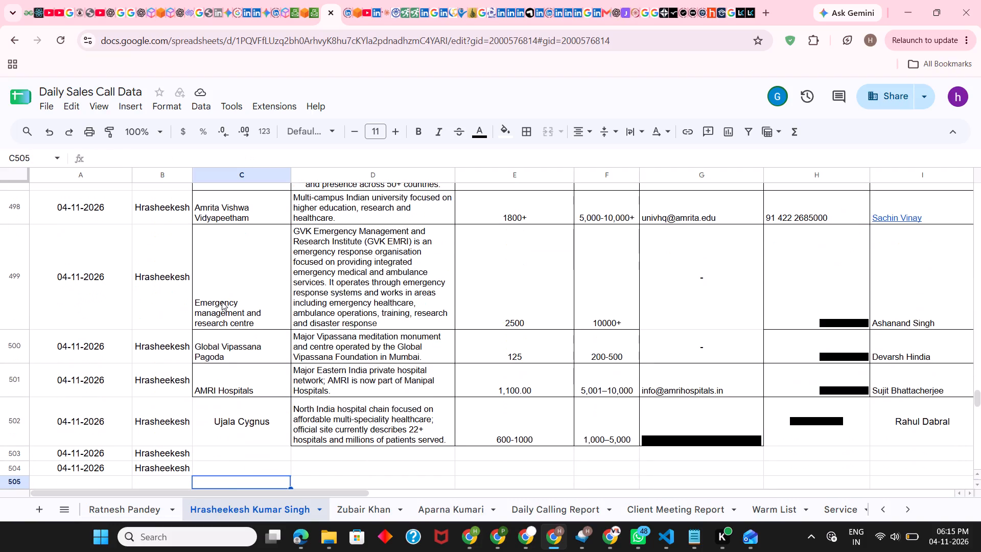
{"action": "scroll", "coordinate": [222, 302], "scroll_direction": "up", "scroll_amount": 11}
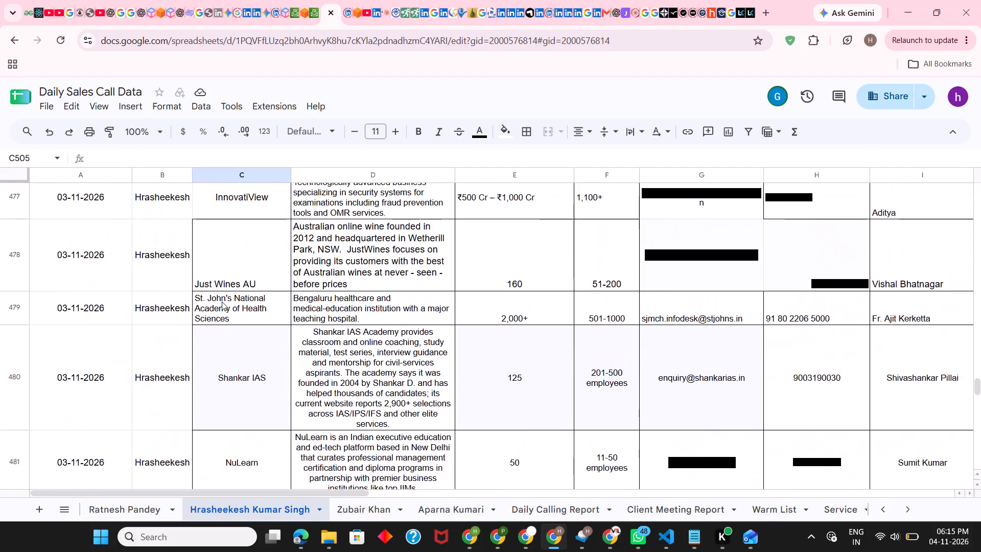
{"action": "scroll", "coordinate": [222, 302], "scroll_direction": "down", "scroll_amount": 6}
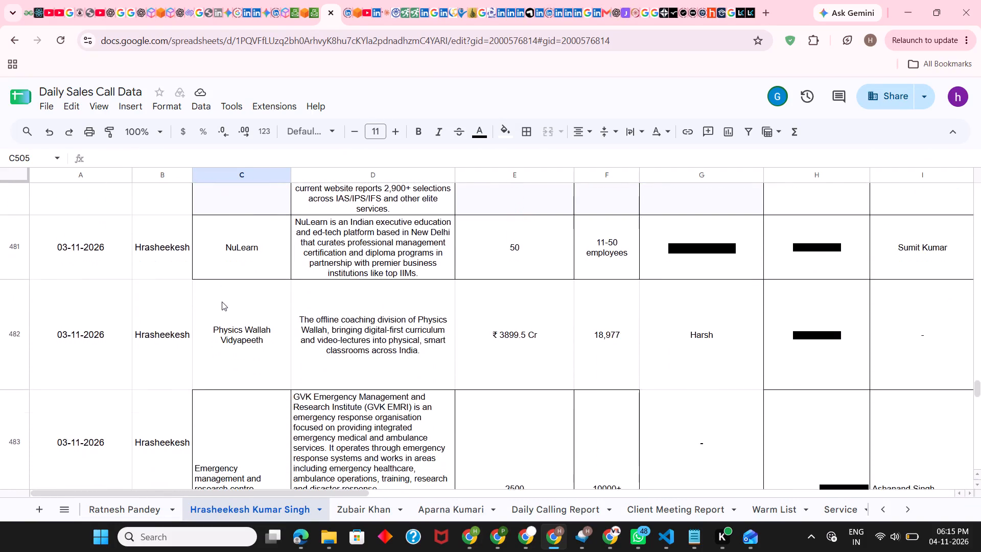
{"action": "scroll", "coordinate": [222, 302], "scroll_direction": "down", "scroll_amount": 3}
{"action": "scroll", "coordinate": [222, 302], "scroll_direction": "up", "scroll_amount": 7}
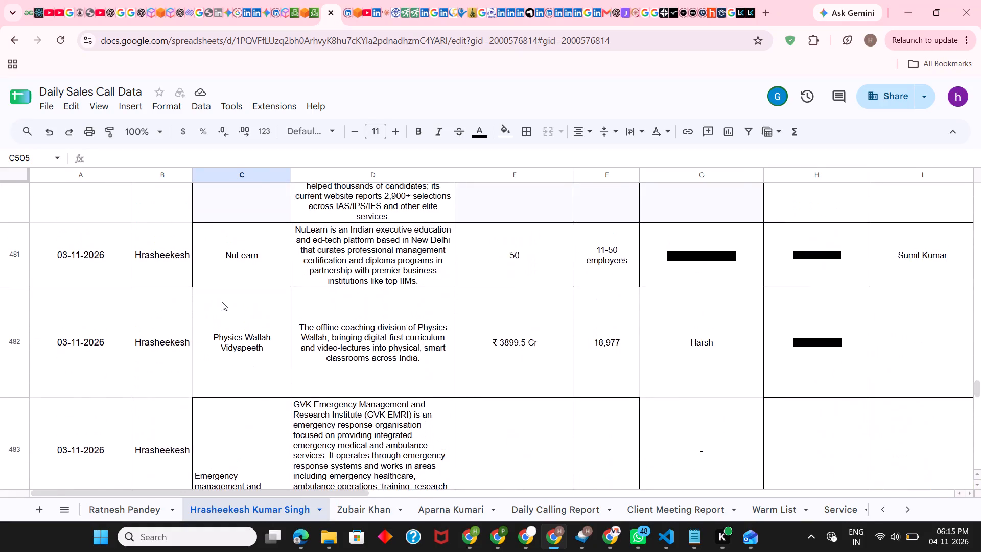
{"action": "scroll", "coordinate": [222, 302], "scroll_direction": "up", "scroll_amount": 4}
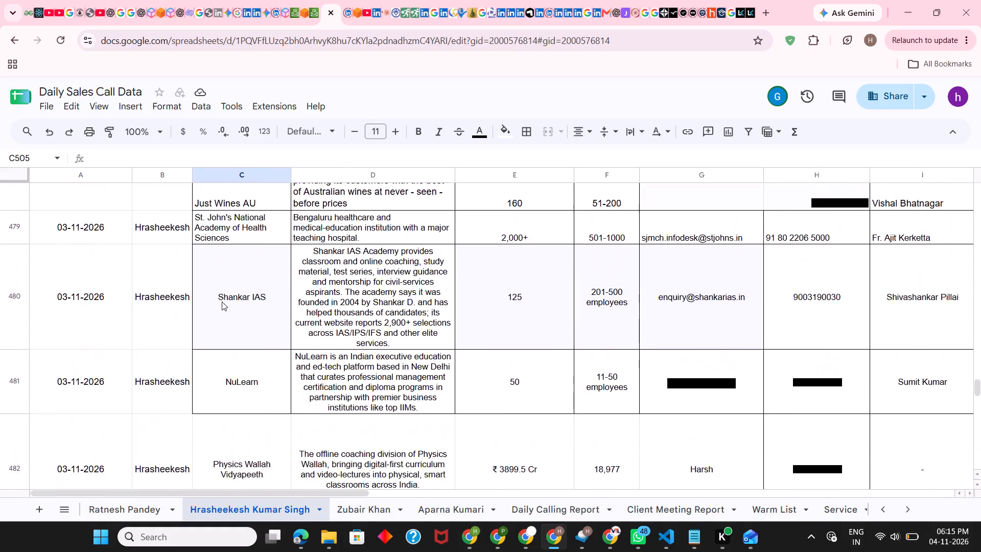
{"action": "scroll", "coordinate": [222, 302], "scroll_direction": "up", "scroll_amount": 1}
{"action": "scroll", "coordinate": [222, 302], "scroll_direction": "left", "scroll_amount": 5}
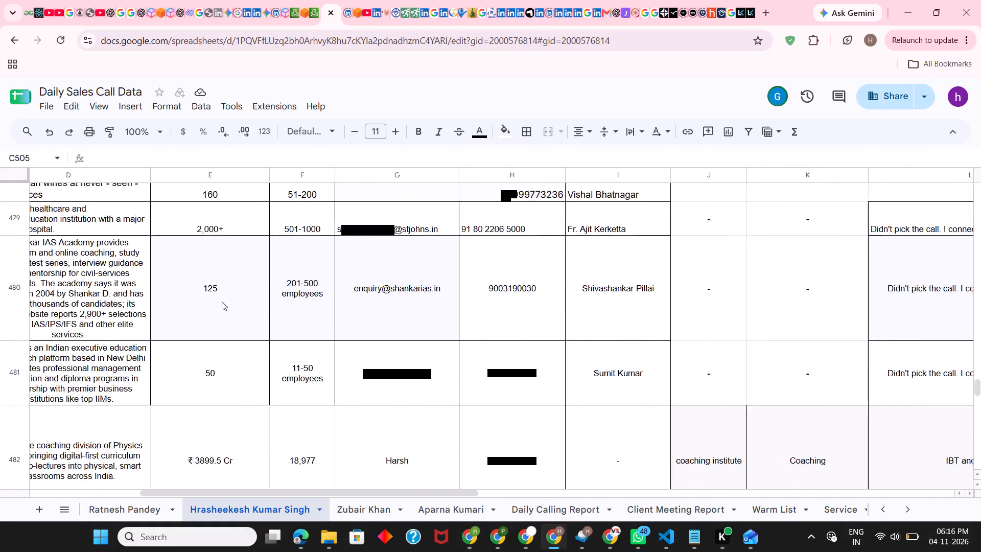
{"action": "scroll", "coordinate": [222, 302], "scroll_direction": "left", "scroll_amount": 1}
{"action": "scroll", "coordinate": [222, 302], "scroll_direction": "right", "scroll_amount": 2}
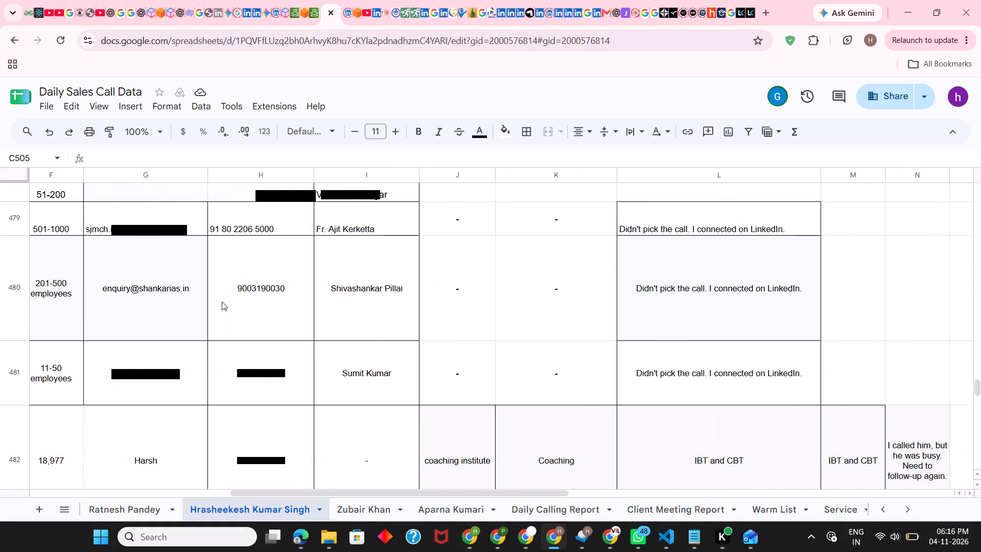
{"action": "scroll", "coordinate": [222, 302], "scroll_direction": "right", "scroll_amount": 3}
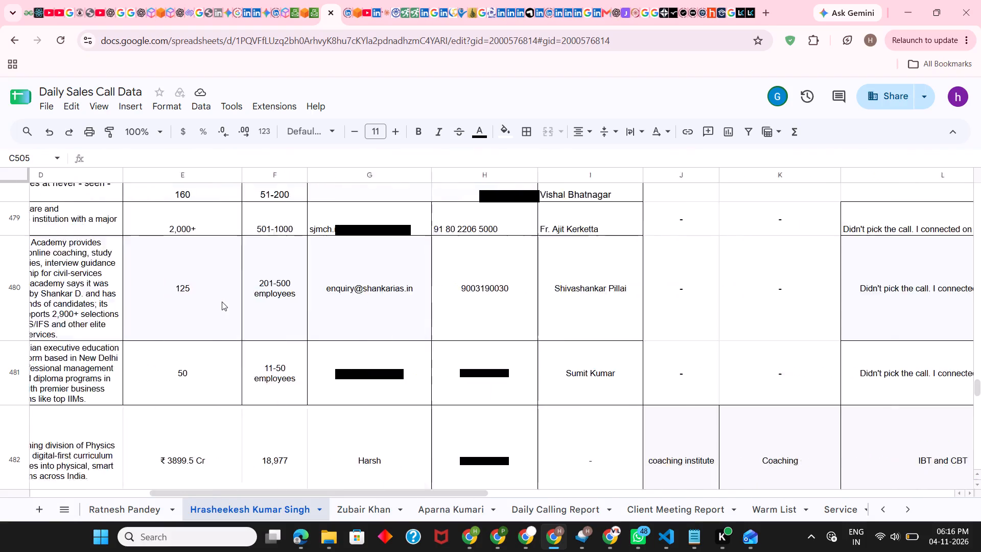
{"action": "scroll", "coordinate": [222, 302], "scroll_direction": "up", "scroll_amount": 5}
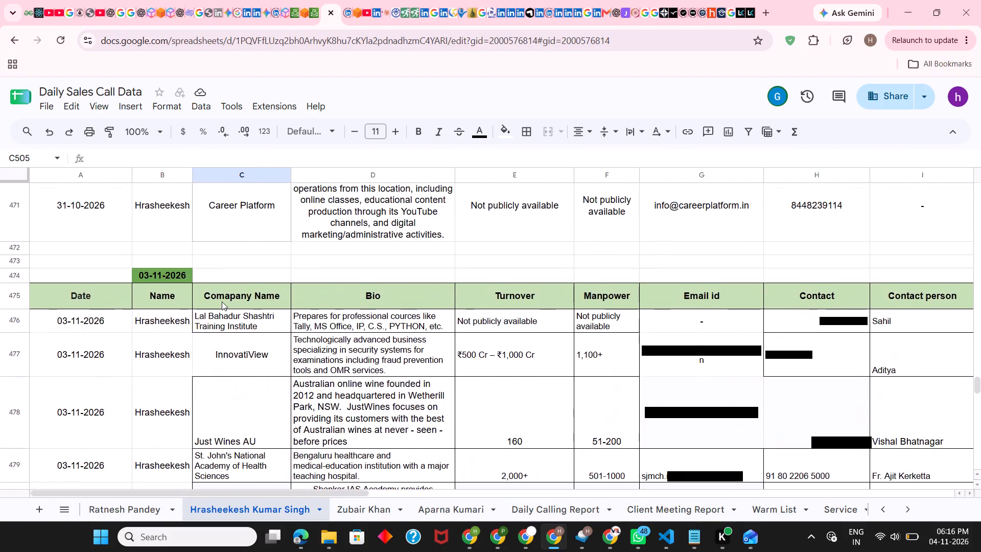
{"action": "scroll", "coordinate": [222, 302], "scroll_direction": "up", "scroll_amount": 2}
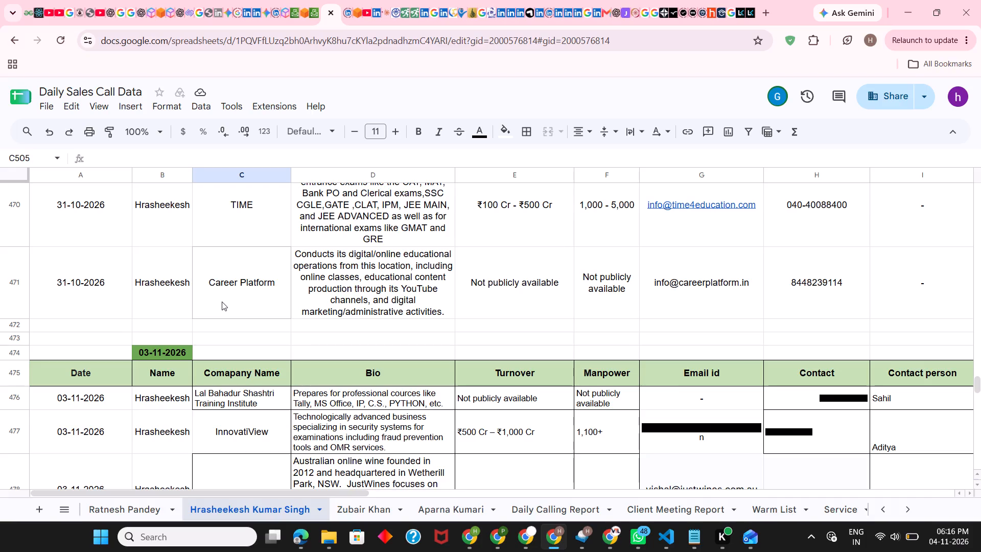
{"action": "scroll", "coordinate": [222, 302], "scroll_direction": "up", "scroll_amount": 1}
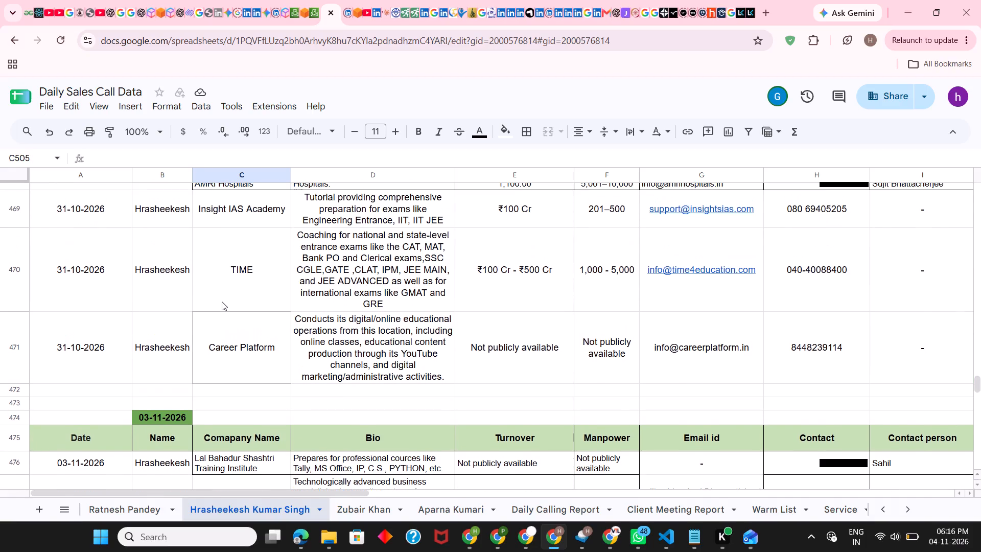
{"action": "left_click", "coordinate": [254, 216]}
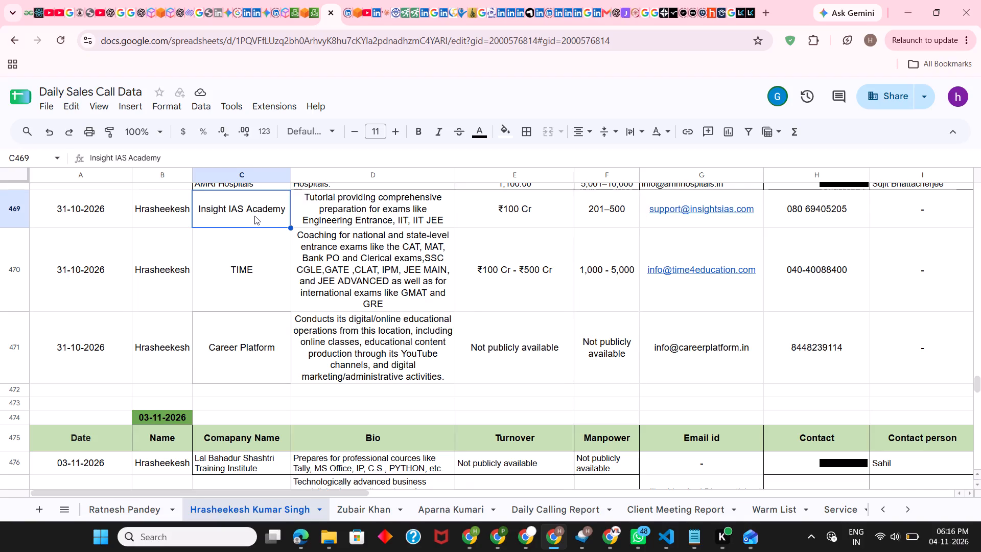
{"action": "left_click", "coordinate": [217, 325]}
Clear the leftover date and name entries below Ujala Cygnus in the 04-11-2026 block, emptying A503:C506.
{"action": "scroll", "coordinate": [217, 325], "scroll_direction": "down", "scroll_amount": 11}
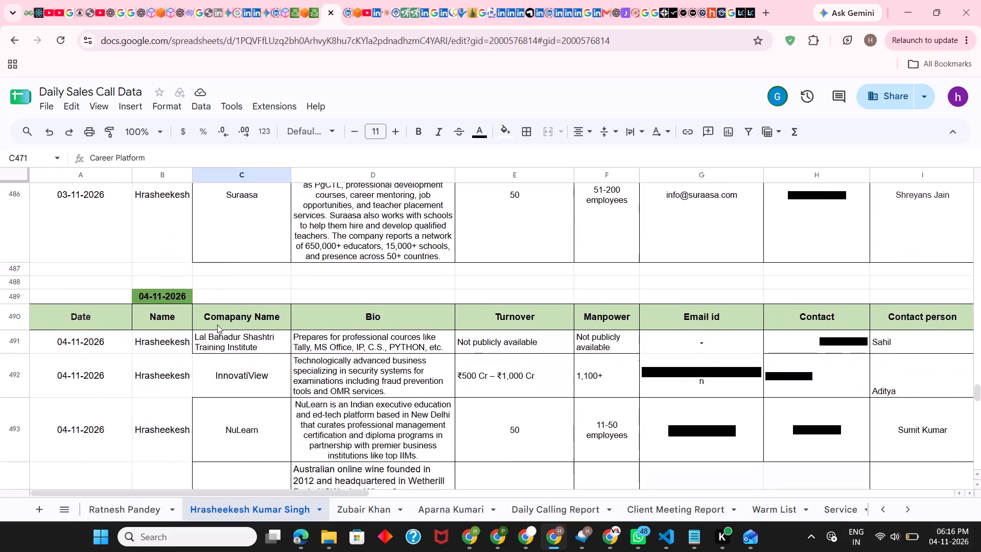
{"action": "scroll", "coordinate": [217, 325], "scroll_direction": "down", "scroll_amount": 8}
{"action": "scroll", "coordinate": [217, 325], "scroll_direction": "up", "scroll_amount": 2}
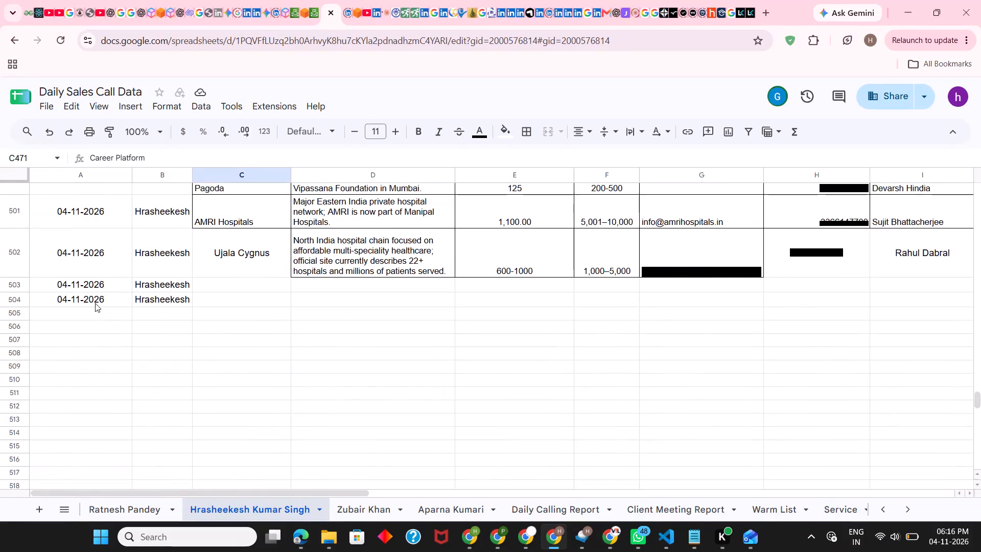
{"action": "left_click_drag", "start_coordinate": [59, 286], "coordinate": [250, 327]}
{"action": "key", "text": "BackSpace"}
Look back to the 07/10/2026 block and examine its coaching institutes' contacts, current services, solutions offered and remarks, from row 267 up to row 257.
{"action": "scroll", "coordinate": [250, 327], "scroll_direction": "up", "scroll_amount": 5}
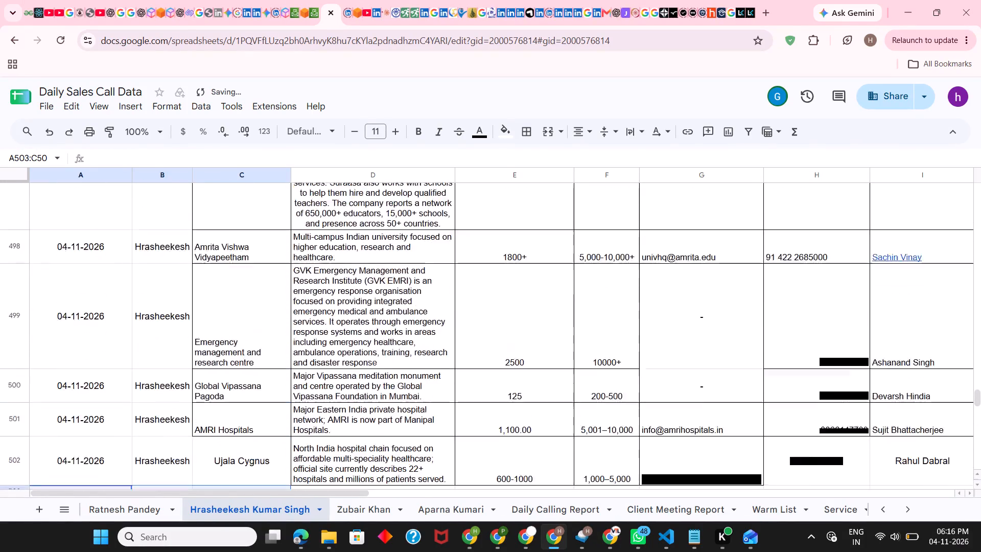
{"action": "scroll", "coordinate": [250, 327], "scroll_direction": "up", "scroll_amount": 6}
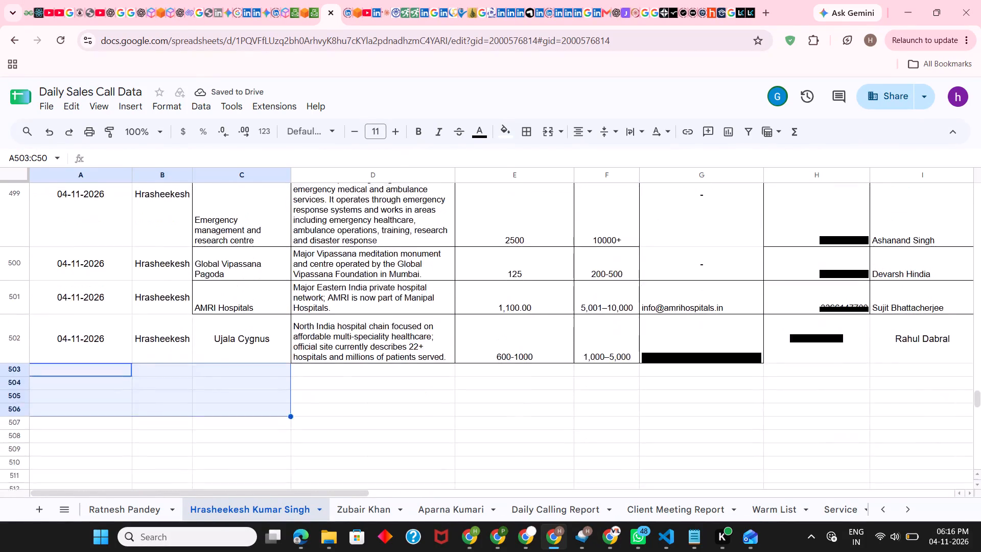
{"action": "scroll", "coordinate": [250, 327], "scroll_direction": "up", "scroll_amount": 19}
{"action": "scroll", "coordinate": [250, 327], "scroll_direction": "up", "scroll_amount": 10}
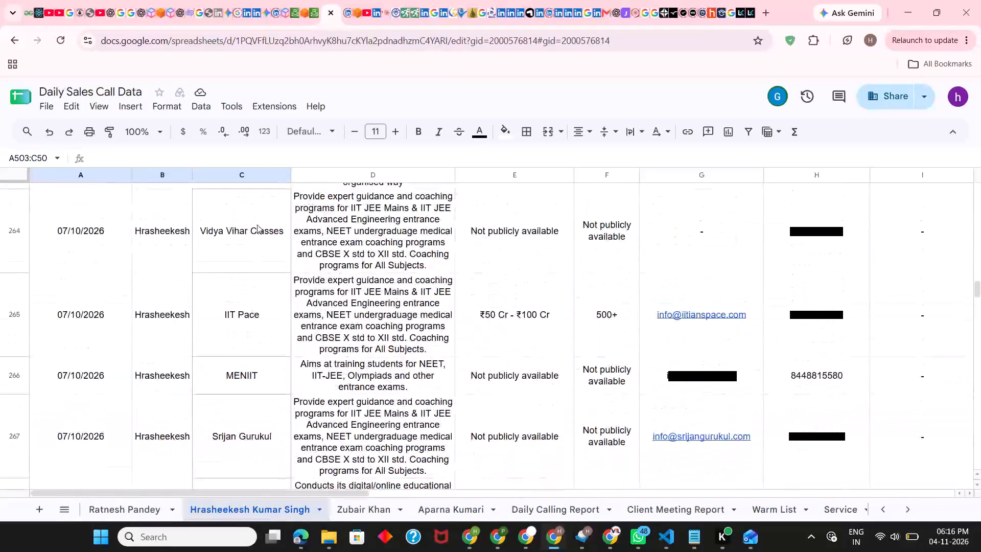
{"action": "scroll", "coordinate": [257, 224], "scroll_direction": "left", "scroll_amount": 6}
{"action": "scroll", "coordinate": [257, 224], "scroll_direction": "right", "scroll_amount": 6}
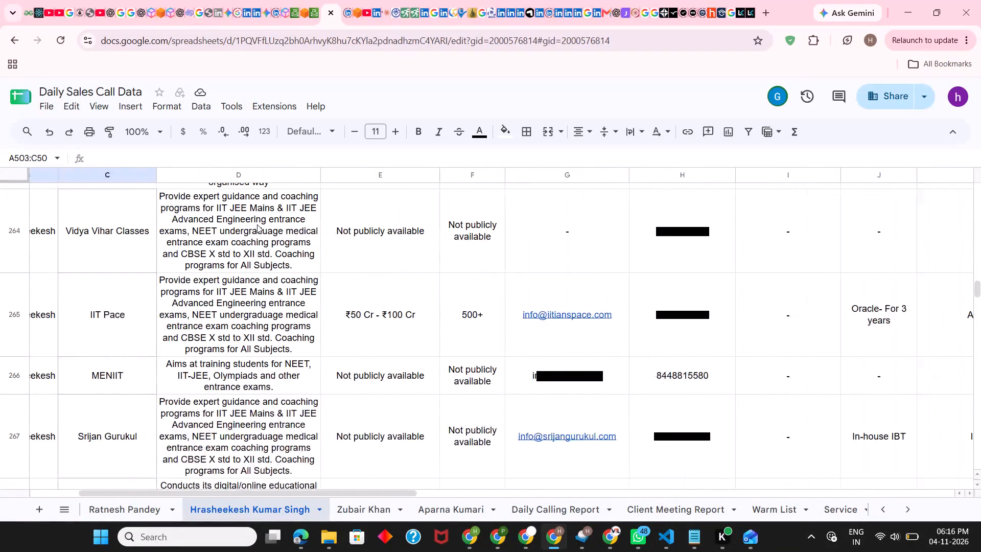
{"action": "scroll", "coordinate": [257, 224], "scroll_direction": "up", "scroll_amount": 1}
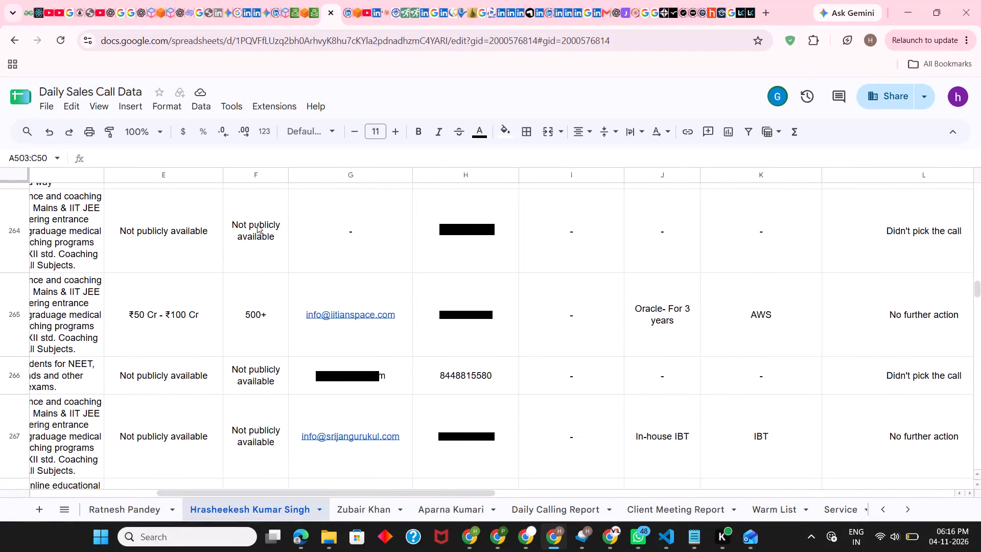
{"action": "scroll", "coordinate": [257, 224], "scroll_direction": "right", "scroll_amount": 8}
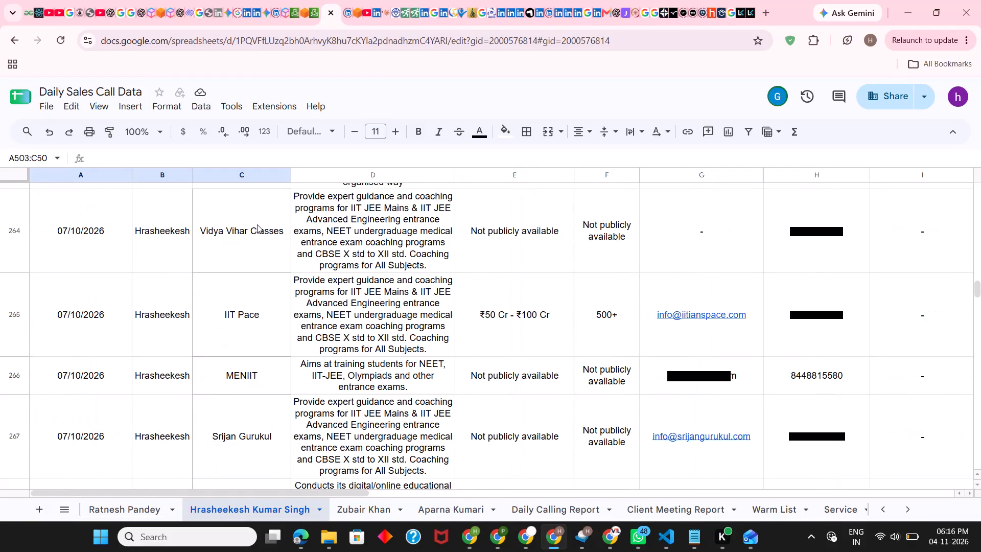
{"action": "scroll", "coordinate": [257, 224], "scroll_direction": "up", "scroll_amount": 2}
{"action": "scroll", "coordinate": [257, 224], "scroll_direction": "left", "scroll_amount": 6}
{"action": "scroll", "coordinate": [257, 224], "scroll_direction": "right", "scroll_amount": 1}
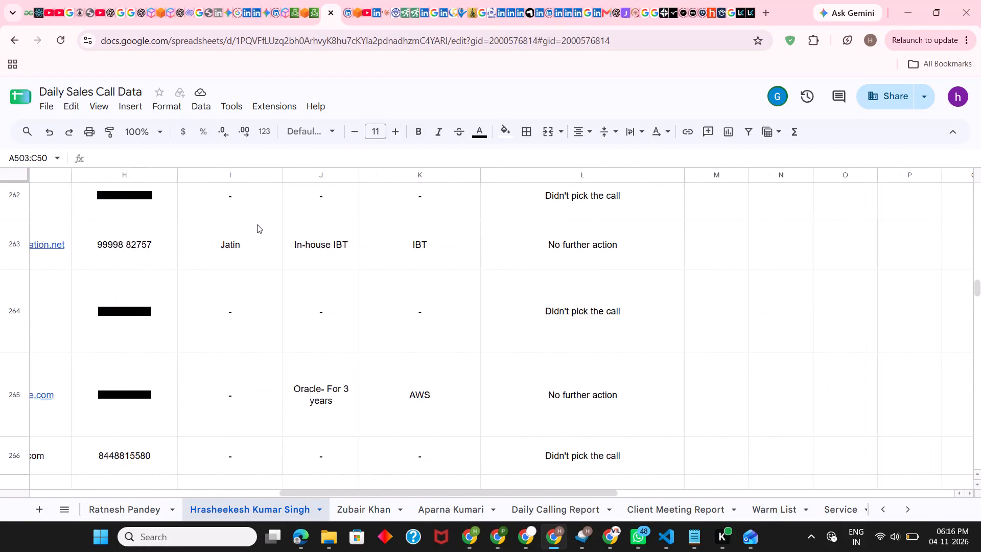
{"action": "scroll", "coordinate": [257, 224], "scroll_direction": "right", "scroll_amount": 3}
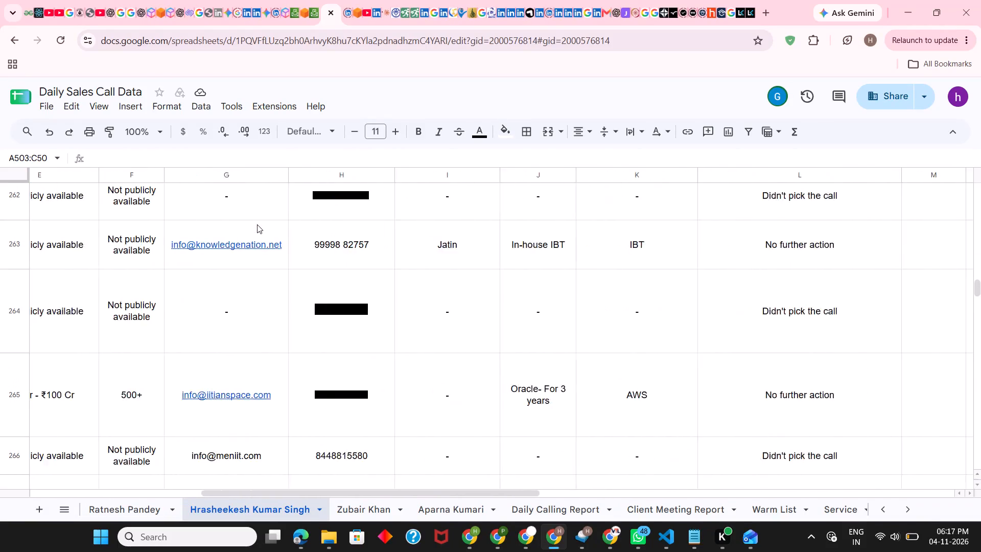
{"action": "scroll", "coordinate": [257, 224], "scroll_direction": "right", "scroll_amount": 6}
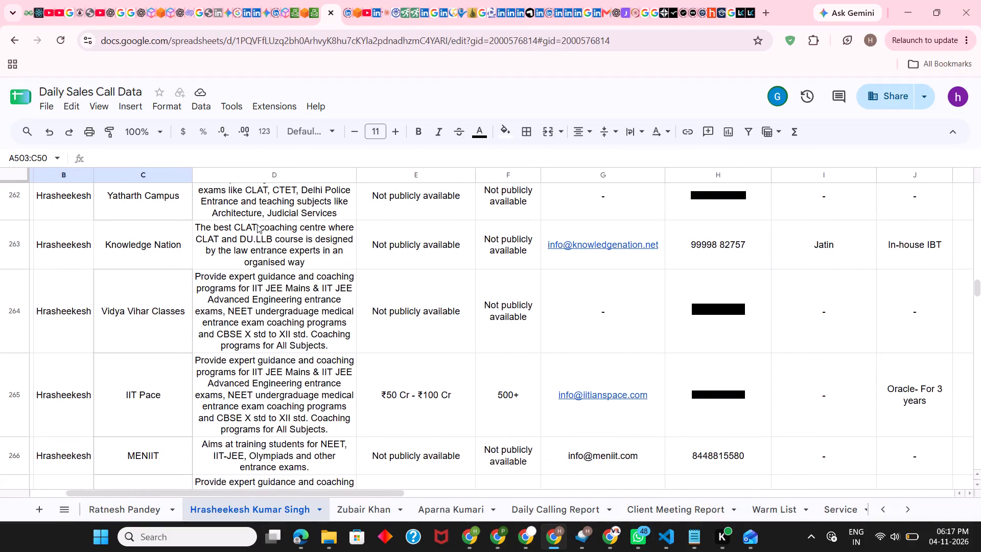
{"action": "scroll", "coordinate": [257, 224], "scroll_direction": "right", "scroll_amount": 4}
{"action": "scroll", "coordinate": [257, 224], "scroll_direction": "up", "scroll_amount": 1}
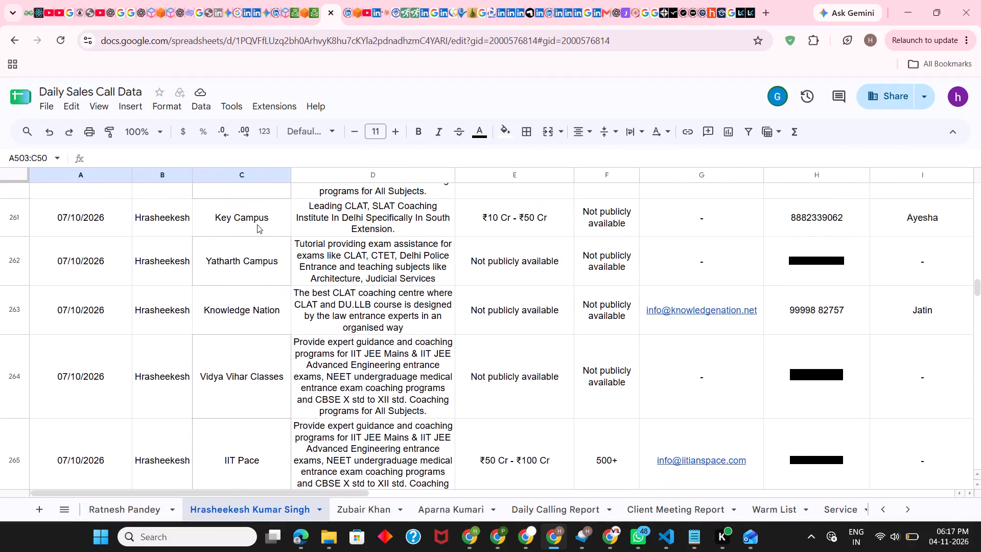
{"action": "scroll", "coordinate": [257, 224], "scroll_direction": "up", "scroll_amount": 3}
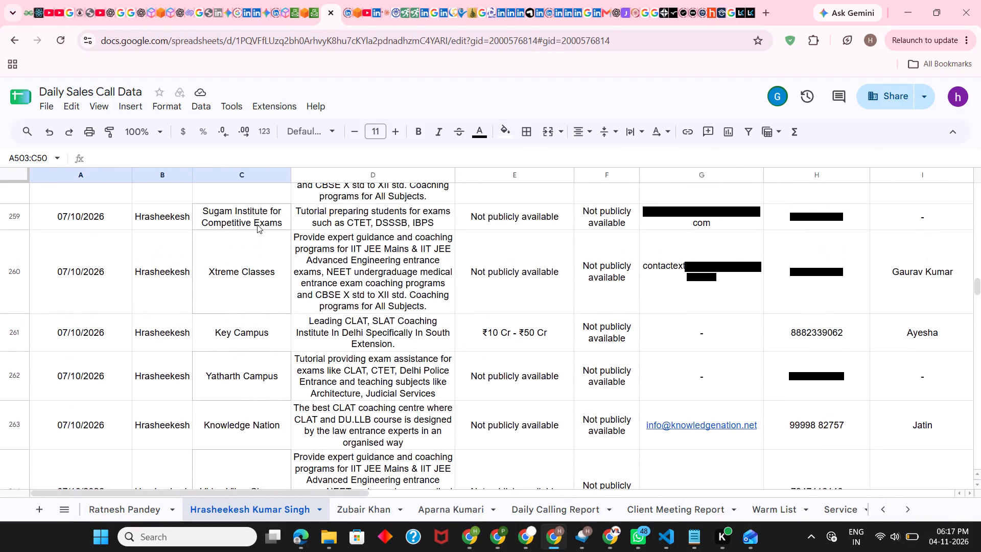
{"action": "scroll", "coordinate": [257, 224], "scroll_direction": "left", "scroll_amount": 5}
{"action": "scroll", "coordinate": [257, 224], "scroll_direction": "right", "scroll_amount": 2}
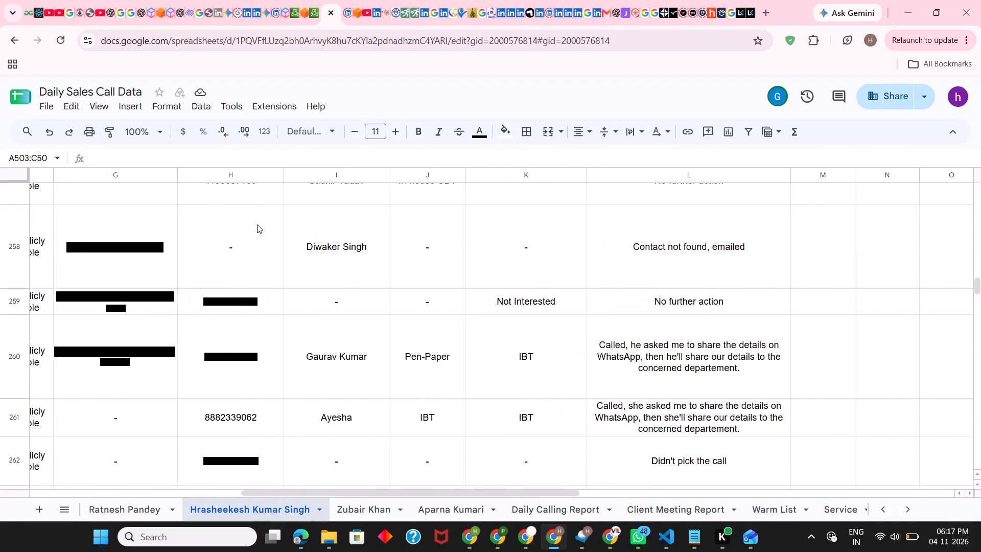
{"action": "scroll", "coordinate": [257, 224], "scroll_direction": "right", "scroll_amount": 2}
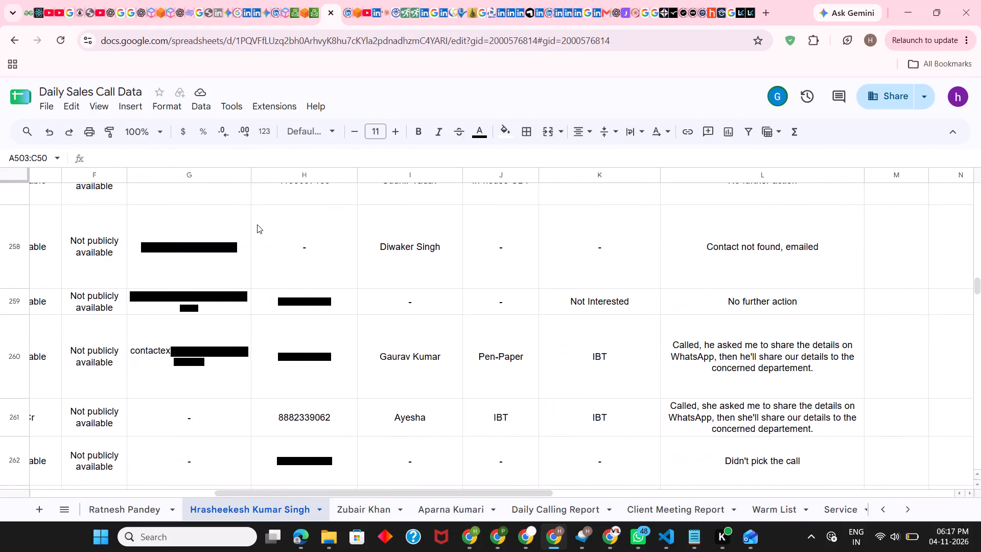
{"action": "scroll", "coordinate": [257, 224], "scroll_direction": "right", "scroll_amount": 3}
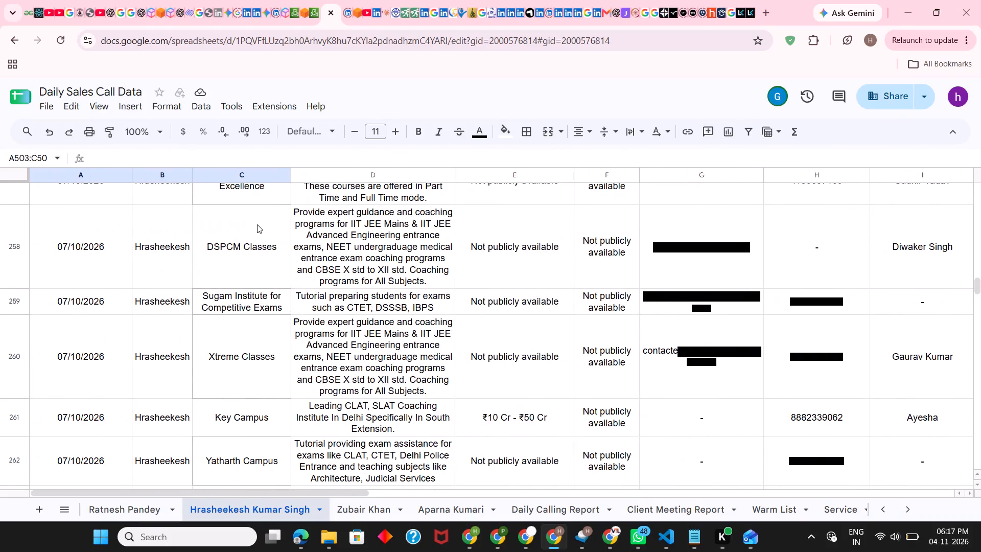
{"action": "scroll", "coordinate": [257, 224], "scroll_direction": "up", "scroll_amount": 1}
{"action": "scroll", "coordinate": [257, 224], "scroll_direction": "left", "scroll_amount": 5}
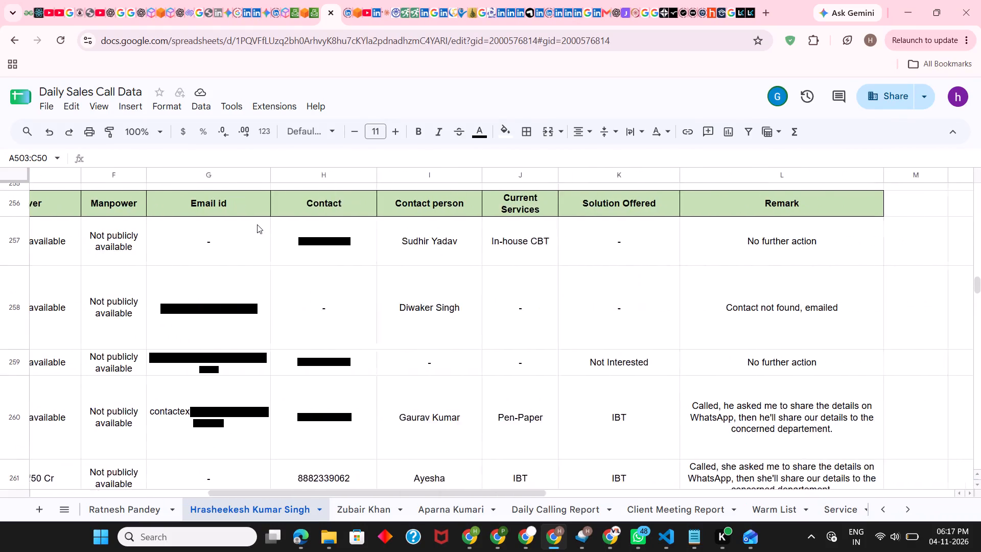
{"action": "scroll", "coordinate": [257, 224], "scroll_direction": "right", "scroll_amount": 6}
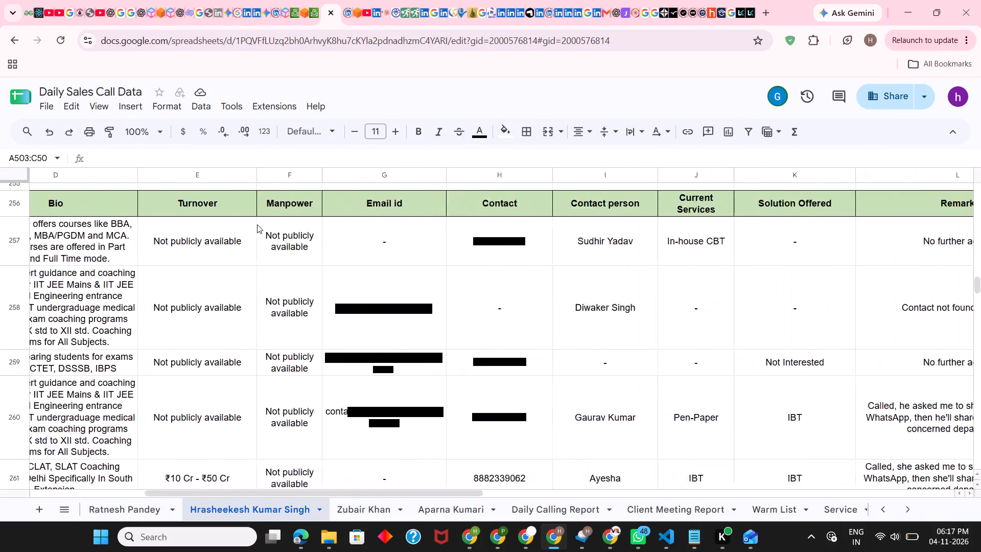
{"action": "scroll", "coordinate": [257, 224], "scroll_direction": "right", "scroll_amount": 3}
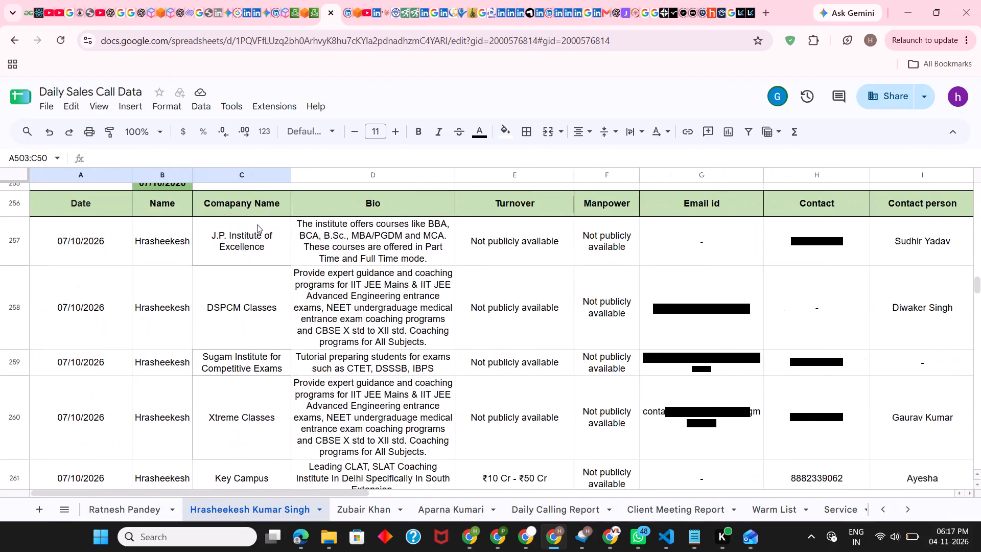
Look through the coaching institutes in the 07/10/2026 block down to Srijan Gurukul for entries to reuse, checking contacts and current services.
{"action": "scroll", "coordinate": [257, 224], "scroll_direction": "down", "scroll_amount": 7}
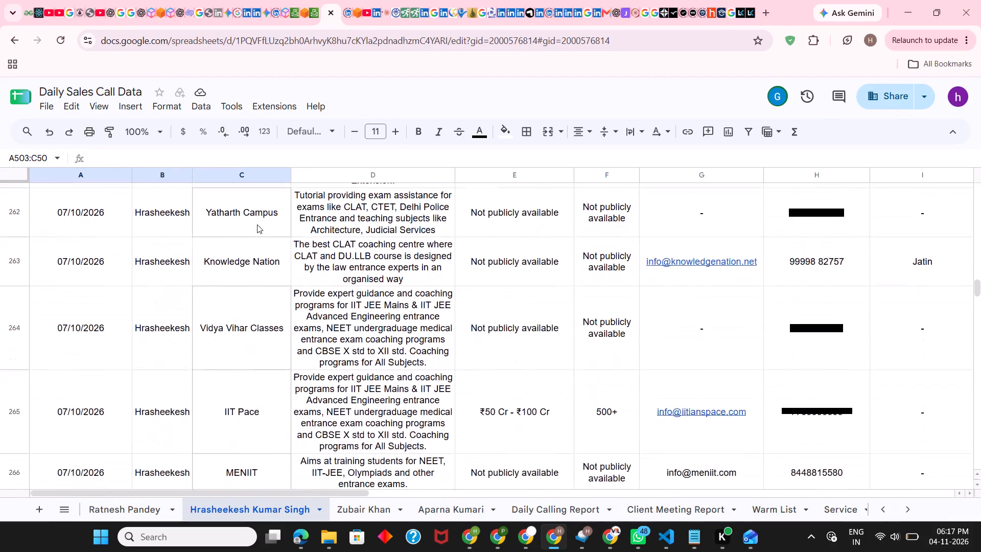
{"action": "scroll", "coordinate": [257, 224], "scroll_direction": "down", "scroll_amount": 2}
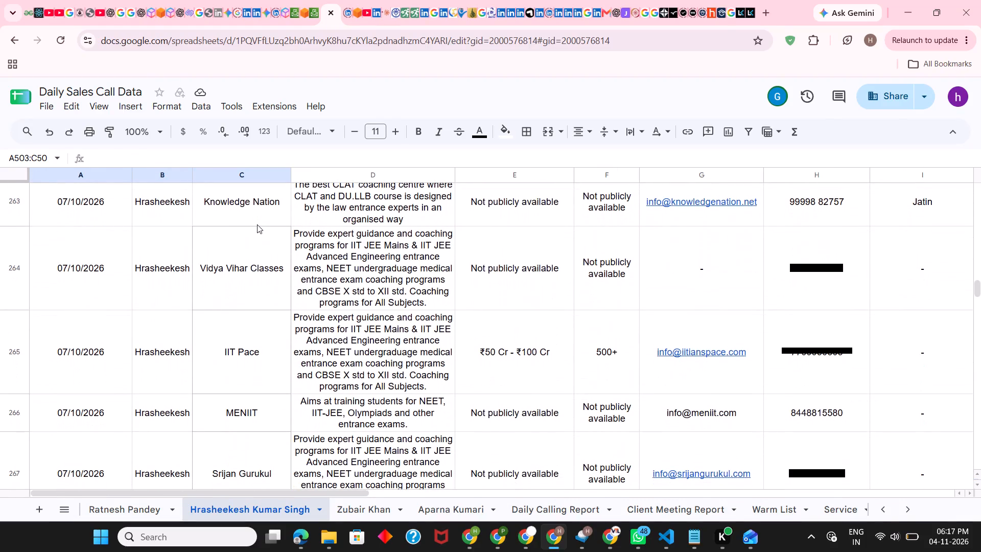
{"action": "scroll", "coordinate": [257, 224], "scroll_direction": "down", "scroll_amount": 3}
{"action": "scroll", "coordinate": [257, 224], "scroll_direction": "up", "scroll_amount": 4}
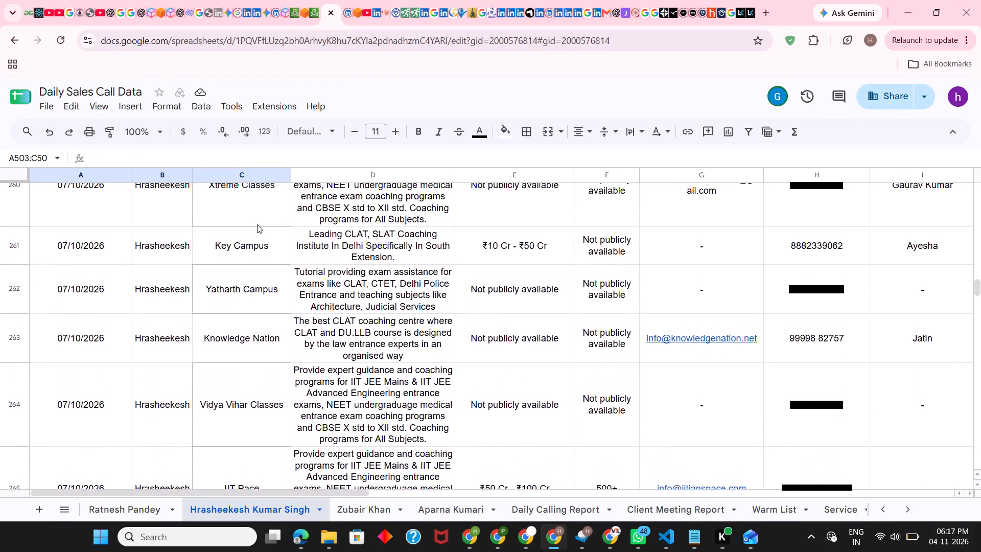
{"action": "scroll", "coordinate": [0, 404], "scroll_direction": "right", "scroll_amount": 5}
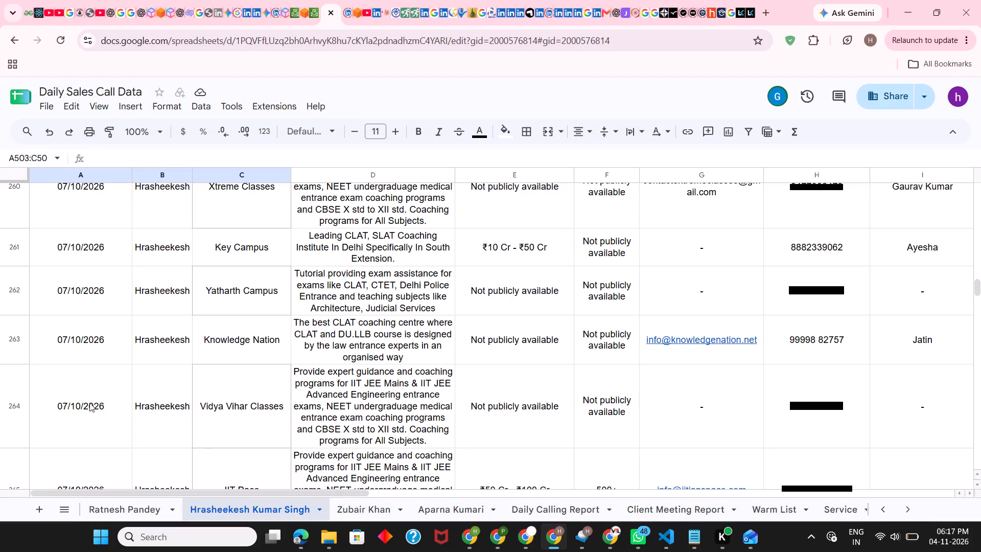
{"action": "scroll", "coordinate": [104, 403], "scroll_direction": "right", "scroll_amount": 3}
{"action": "scroll", "coordinate": [33, 403], "scroll_direction": "right", "scroll_amount": 2}
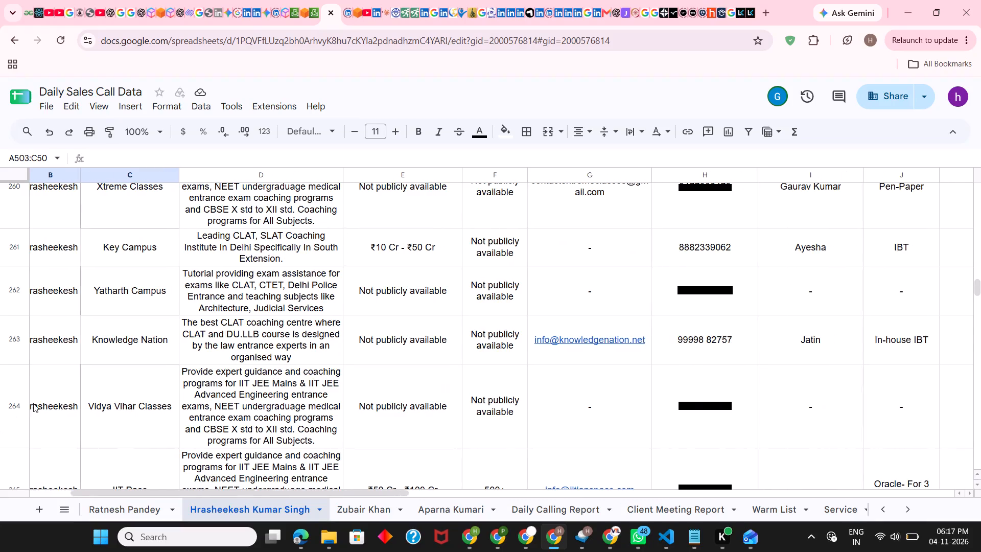
{"action": "scroll", "coordinate": [33, 403], "scroll_direction": "right", "scroll_amount": 3}
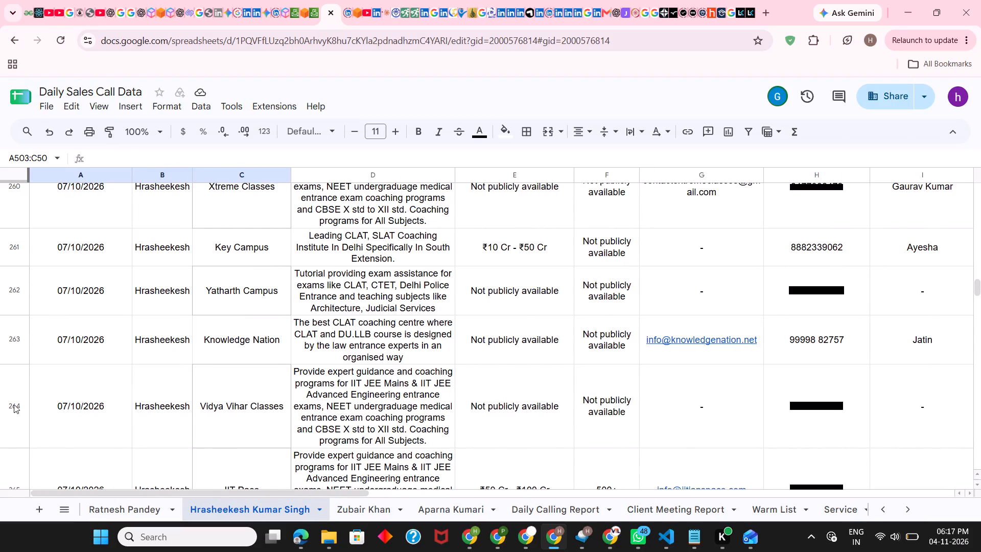
Move the Vidya Vihar Classes row in the 07/10/2026 block from row 264 to row 258, directly above DSPCM Classes.
{"action": "left_click", "coordinate": [18, 404]}
{"action": "left_click_drag", "start_coordinate": [18, 404], "coordinate": [0, 261]}
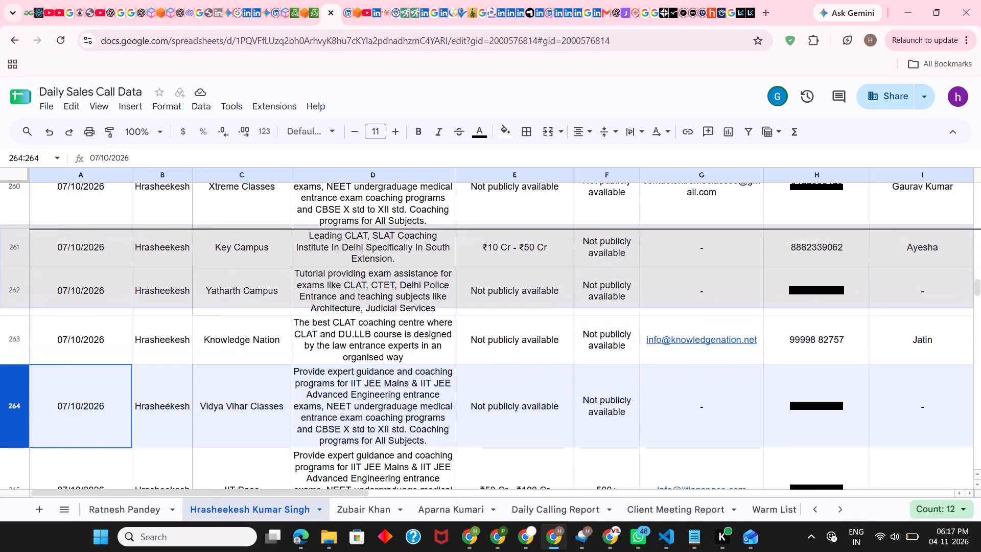
{"action": "left_click_drag", "start_coordinate": [0, 261], "coordinate": [10, 433]}
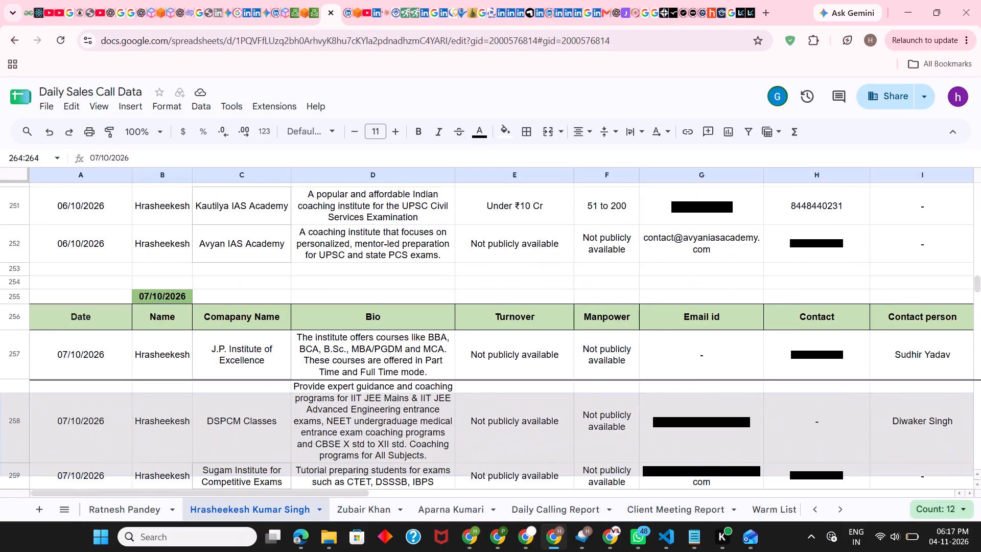
{"action": "left_click_drag", "start_coordinate": [10, 433], "coordinate": [5, 411]}
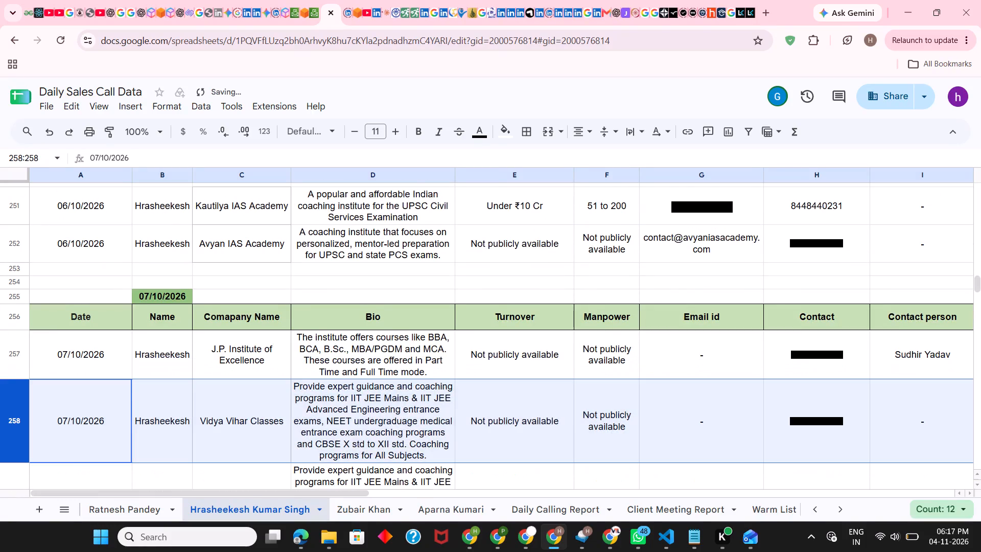
{"action": "left_click", "coordinate": [69, 319]}
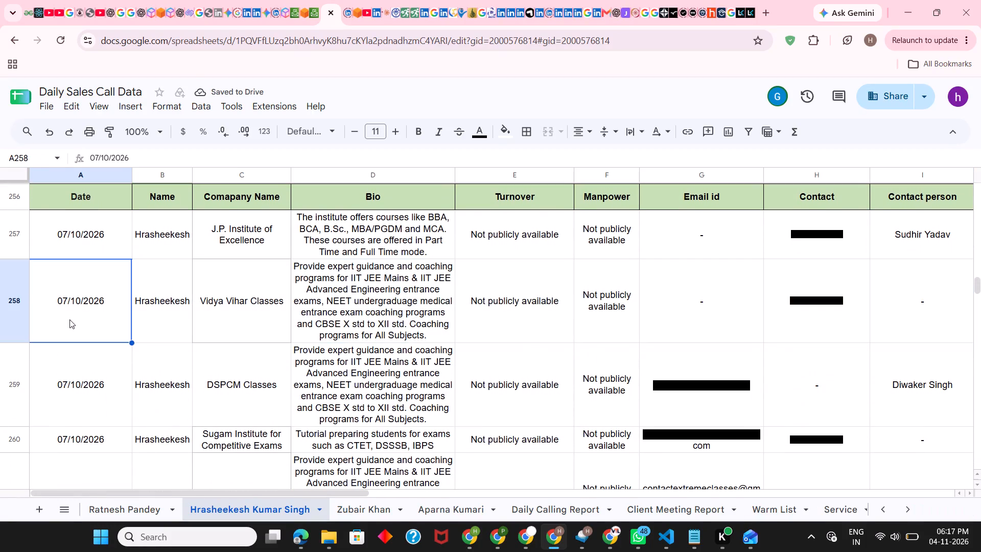
Copy the Vidya Vihar Classes and DSPCM Classes entries from company name through remark, C258:L259.
{"action": "left_click", "coordinate": [224, 313]}
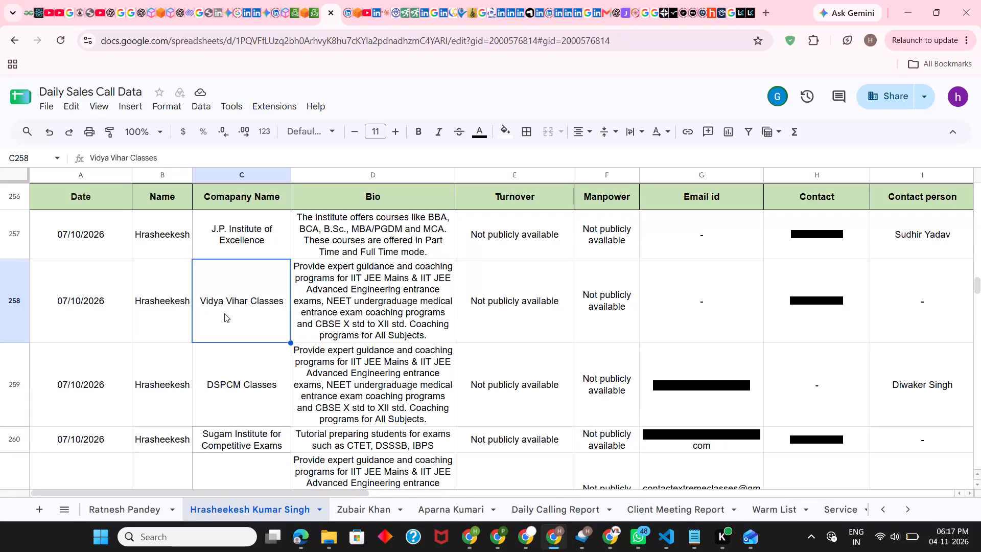
{"action": "key", "text": "shift+Down"}
{"action": "key", "text": "shift+Right"}
{"action": "key", "text": "shift+Right"}
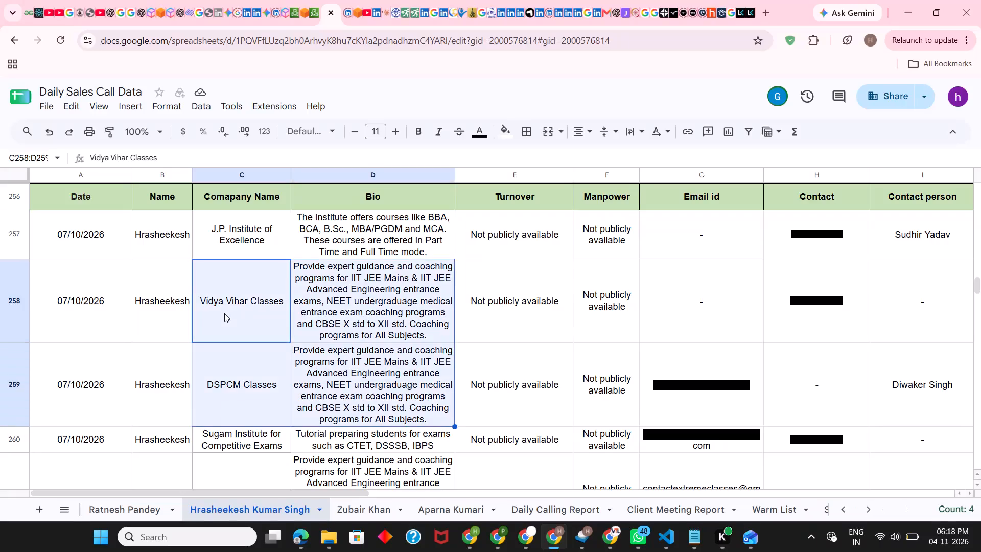
{"action": "key", "text": "shift+Right"}
{"action": "key", "text": "shift+Right"}
{"action": "key", "text": "shift+Right"}
{"action": "key", "text": "shift+Right"}
{"action": "key", "text": "shift+Right"}
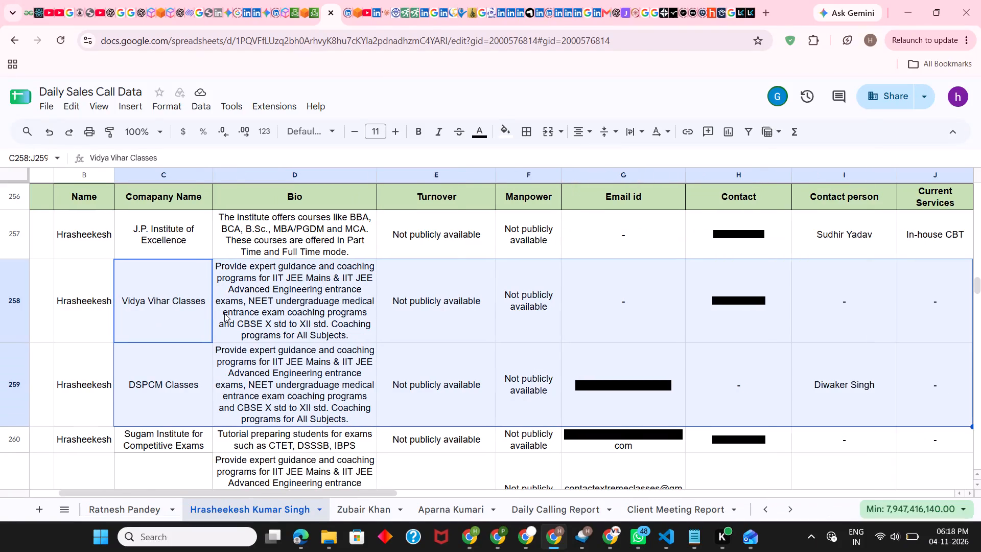
{"action": "key", "text": "shift+Right"}
{"action": "key", "text": "shift+Right"}
{"action": "key", "text": "shift+Right"}
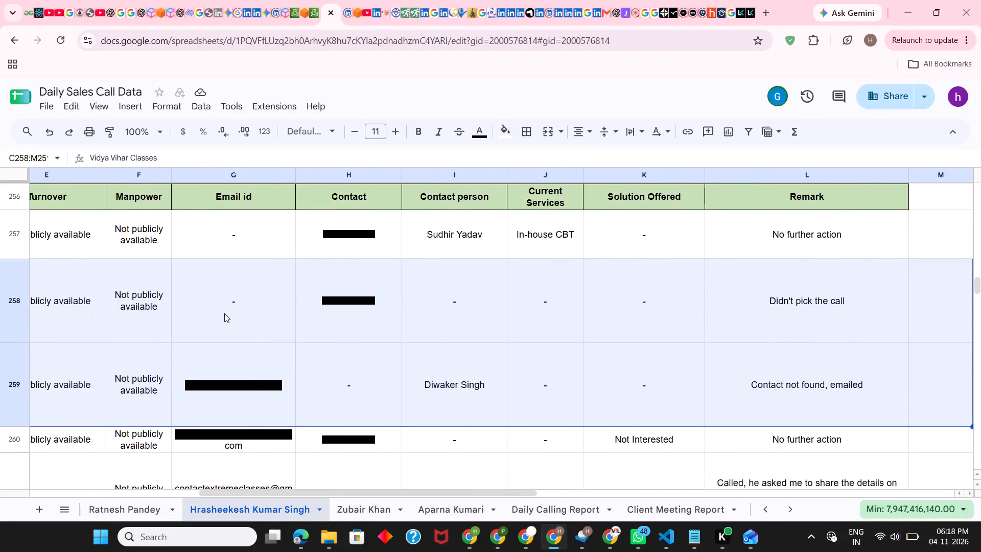
{"action": "key", "text": "shift+Left"}
{"action": "key", "text": "ctrl+c"}
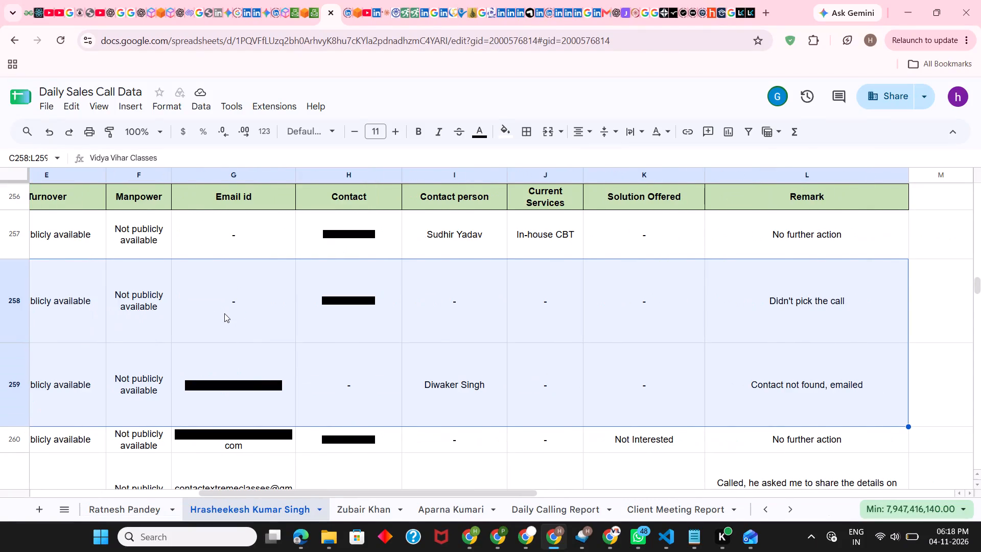
Extend the 04-11-2026 date and name entries from rows 501 and 502 down into A503:B504, below Ujala Cygnus.
{"action": "scroll", "coordinate": [224, 313], "scroll_direction": "right", "scroll_amount": 6}
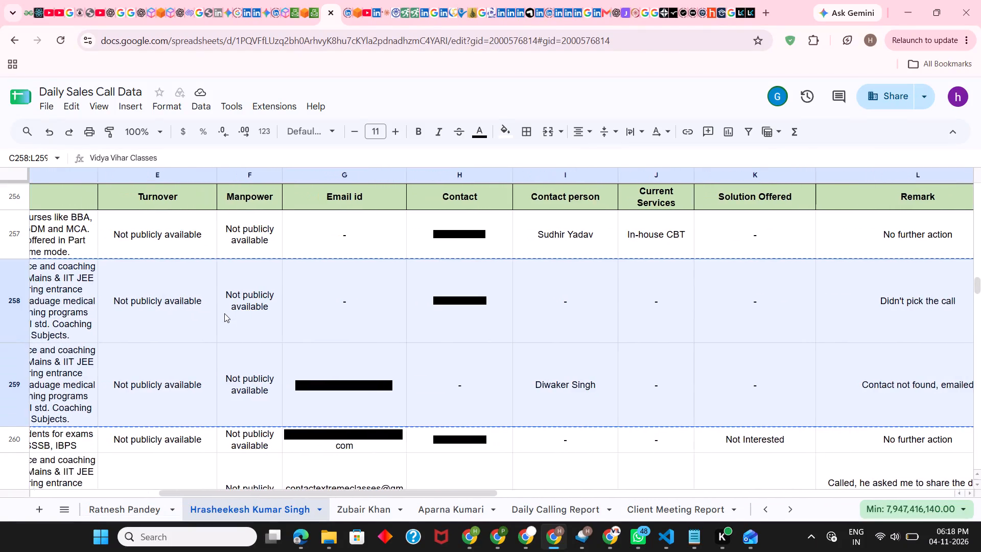
{"action": "scroll", "coordinate": [224, 313], "scroll_direction": "right", "scroll_amount": 6}
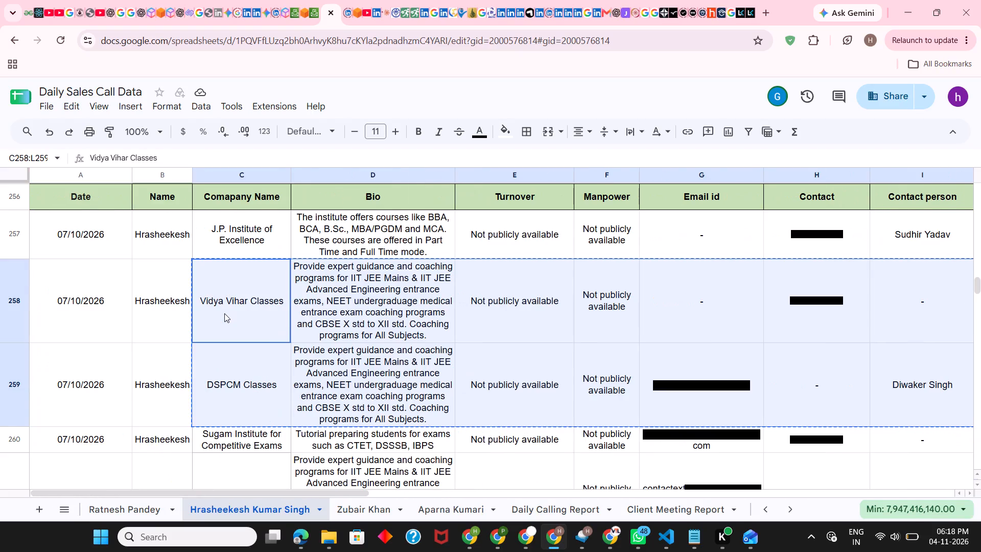
{"action": "scroll", "coordinate": [224, 313], "scroll_direction": "down", "scroll_amount": 20}
{"action": "scroll", "coordinate": [224, 313], "scroll_direction": "down", "scroll_amount": 7}
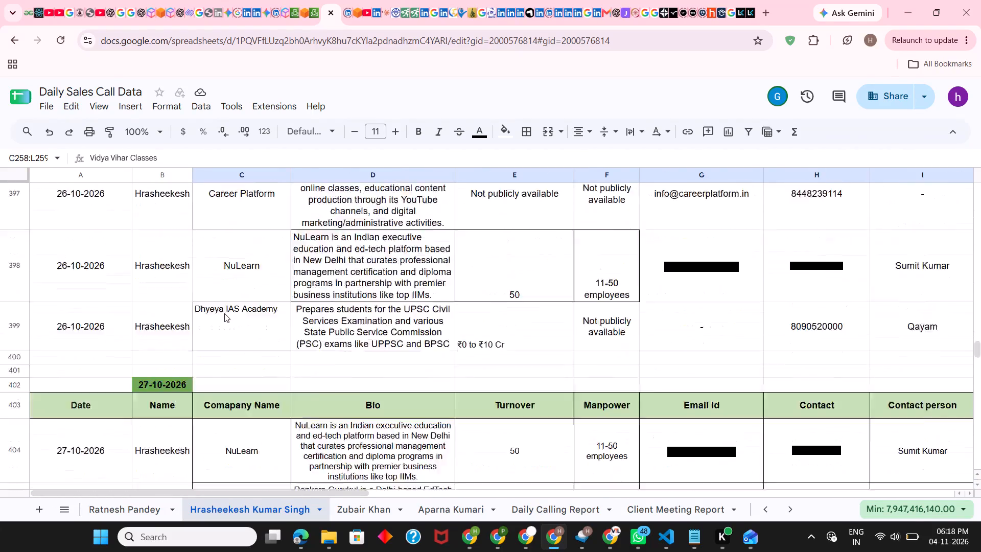
{"action": "scroll", "coordinate": [224, 313], "scroll_direction": "down", "scroll_amount": 11}
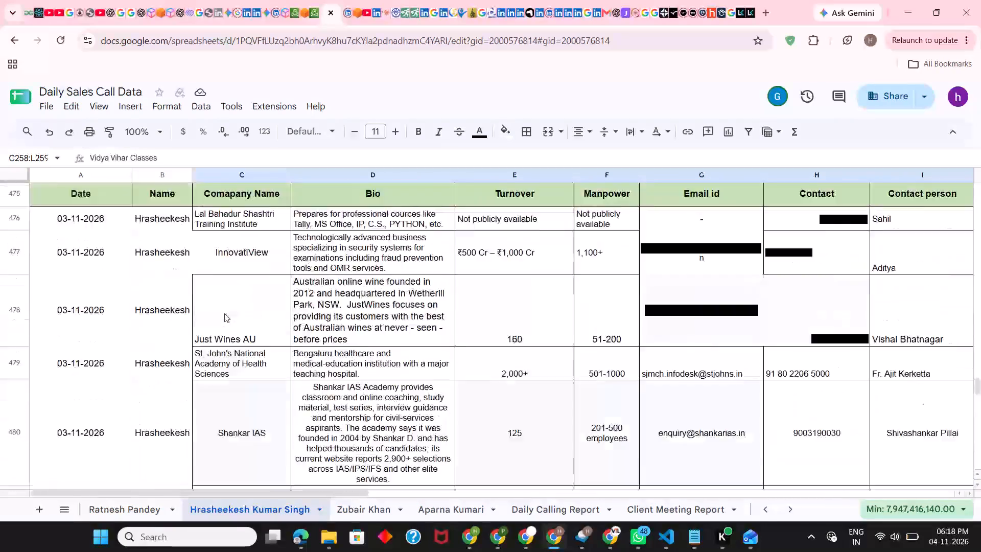
{"action": "scroll", "coordinate": [224, 313], "scroll_direction": "down", "scroll_amount": 13}
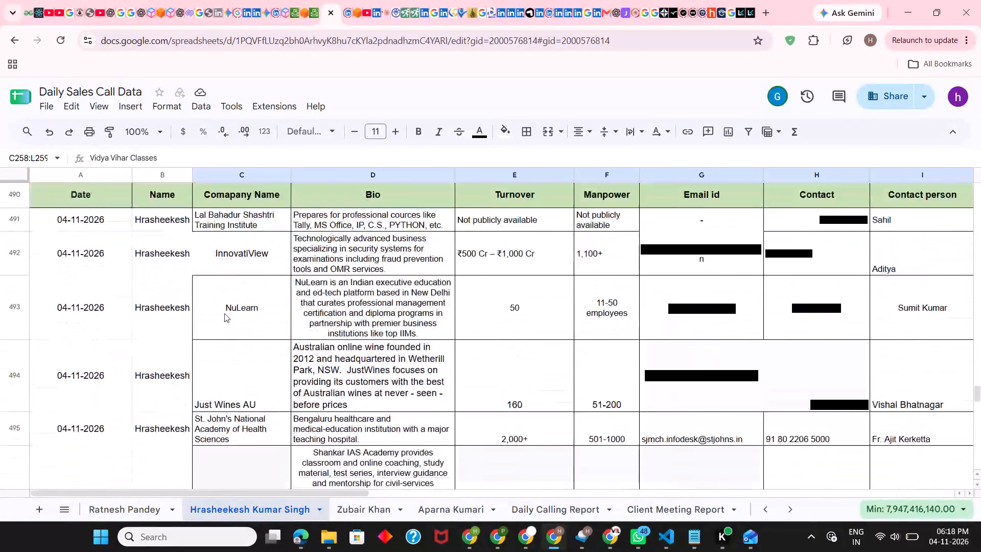
{"action": "scroll", "coordinate": [224, 313], "scroll_direction": "down", "scroll_amount": 3}
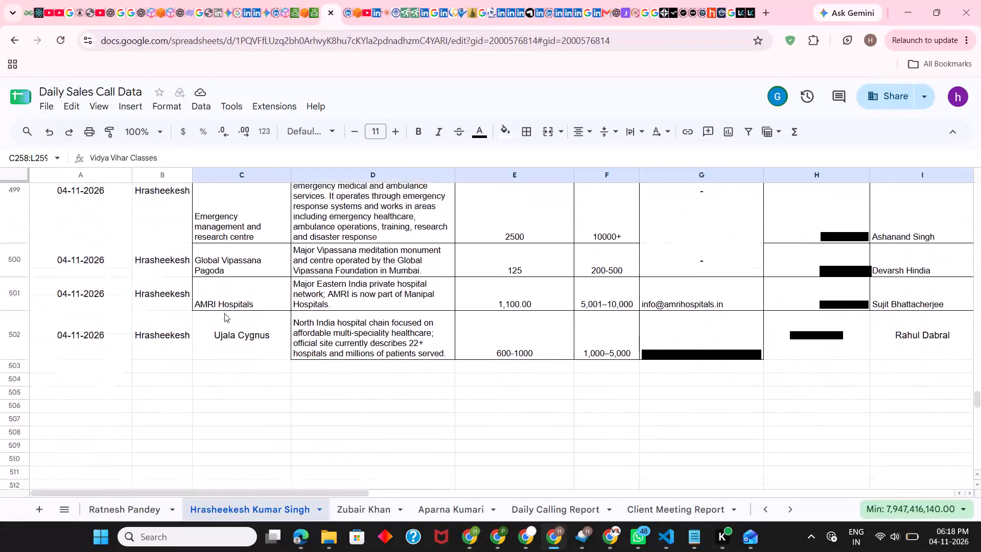
{"action": "scroll", "coordinate": [224, 313], "scroll_direction": "down", "scroll_amount": 2}
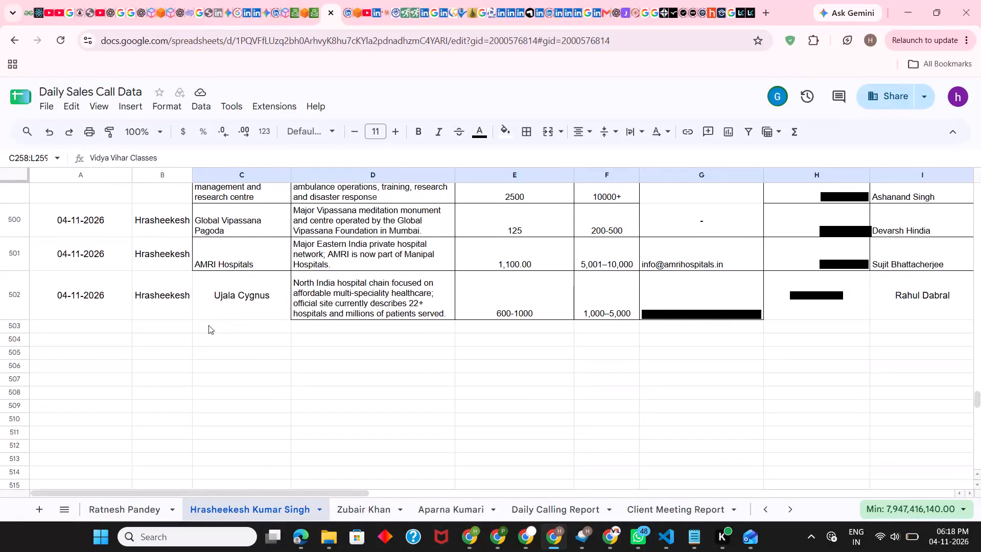
{"action": "left_click", "coordinate": [208, 325]}
{"action": "left_click", "coordinate": [113, 298]}
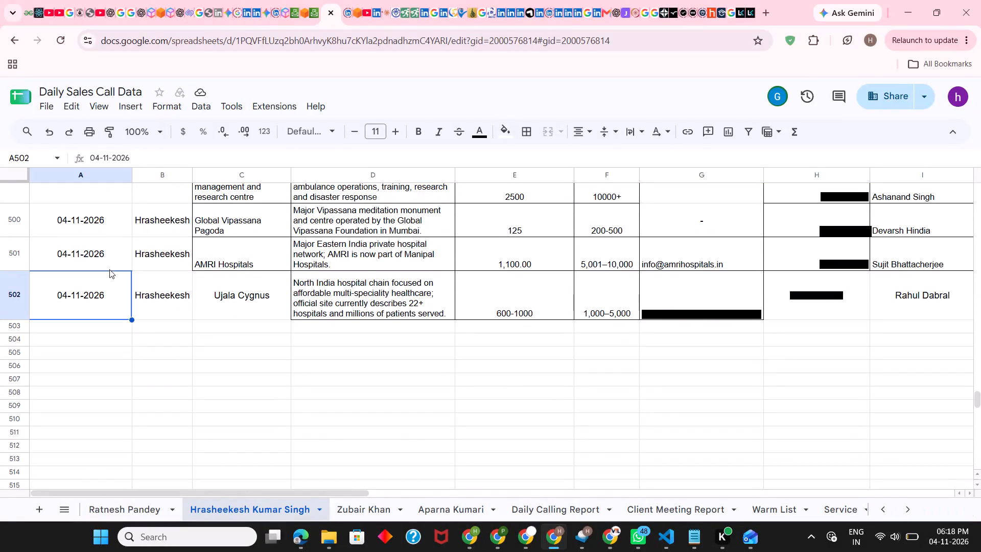
{"action": "left_click", "coordinate": [108, 263]}
{"action": "key", "text": "shift+Down"}
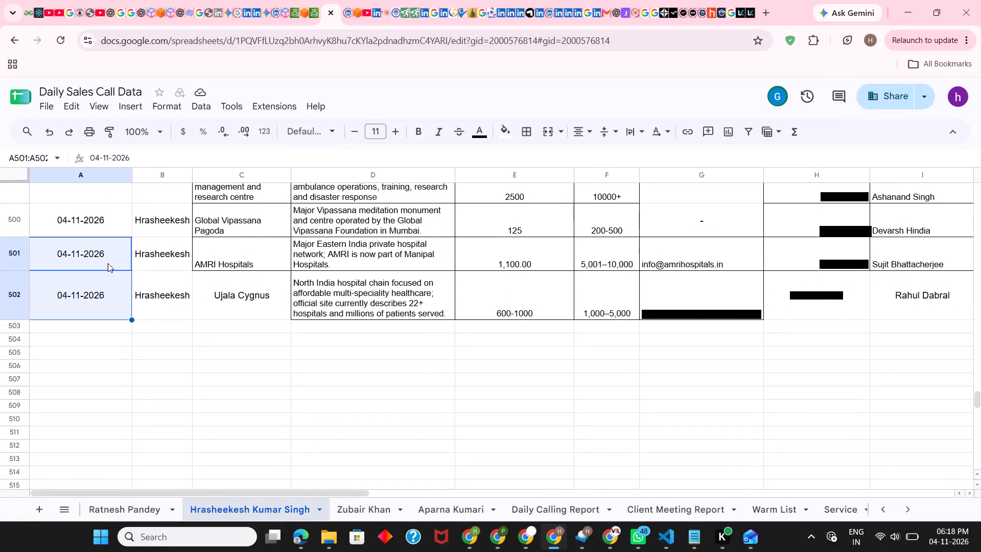
{"action": "key", "text": "shift+Right"}
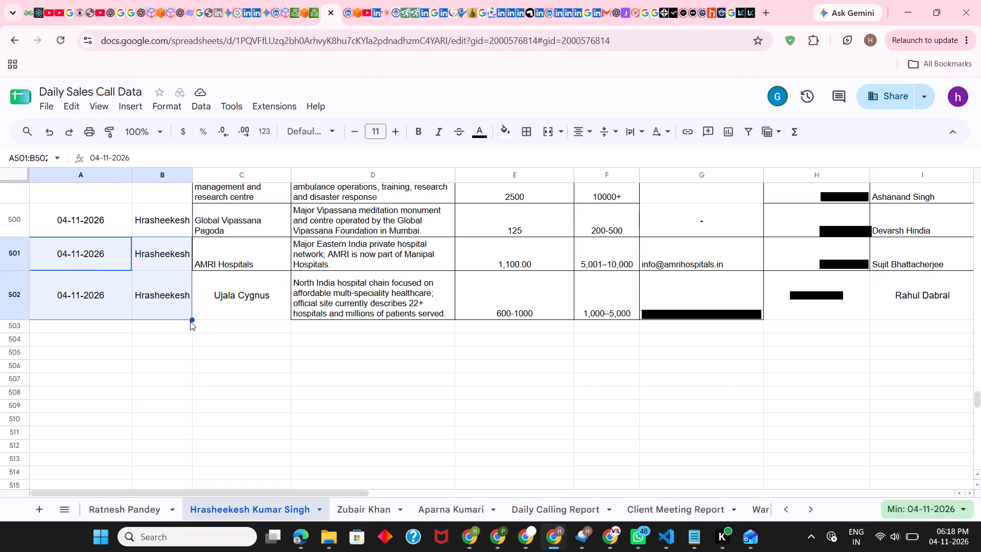
{"action": "left_click_drag", "start_coordinate": [191, 318], "coordinate": [190, 343]}
{"action": "left_click_drag", "start_coordinate": [190, 343], "coordinate": [190, 343]}
Paste the copied Vidya Vihar Classes and DSPCM Classes details into the 04-11-2026 block starting at C503.
{"action": "left_click", "coordinate": [225, 332]}
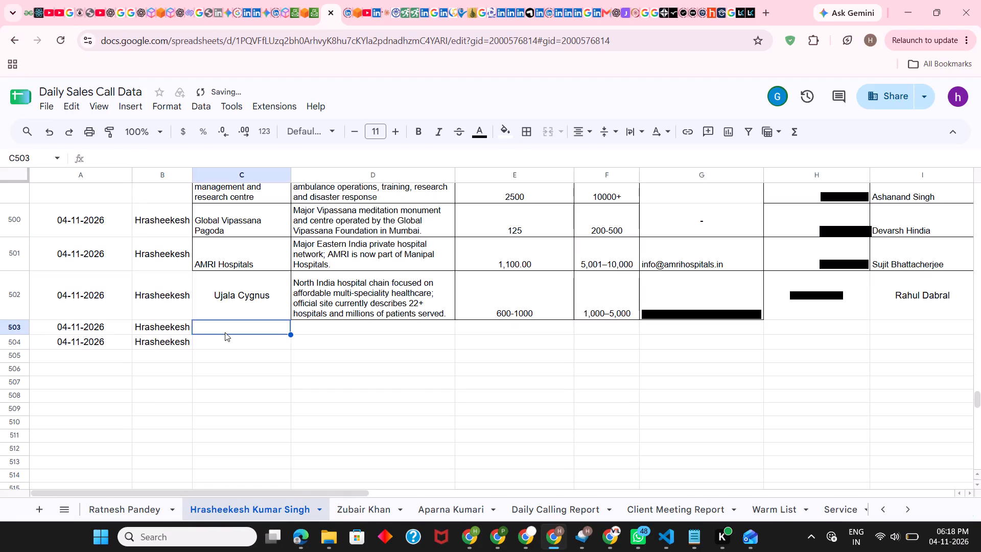
{"action": "key", "text": "ctrl+v"}
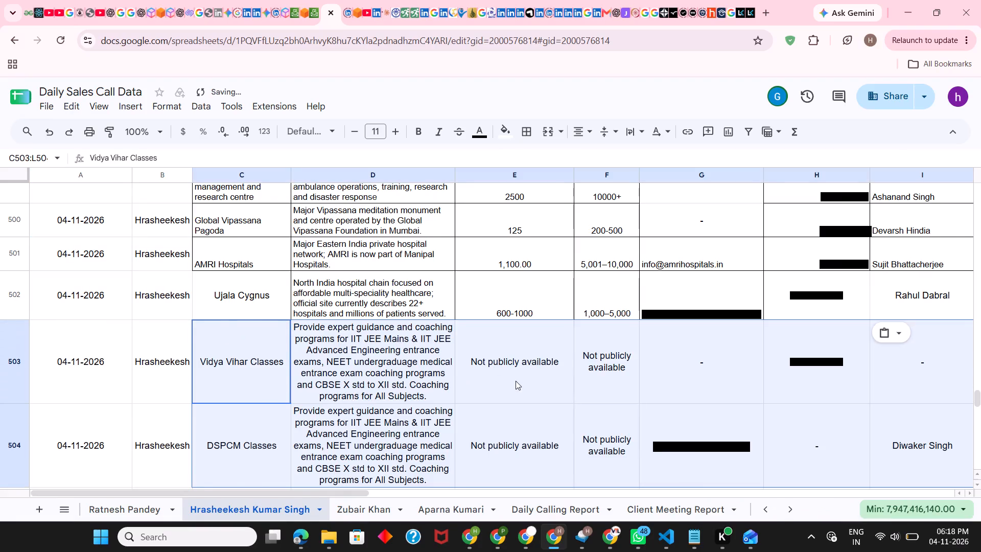
{"action": "scroll", "coordinate": [516, 381], "scroll_direction": "left", "scroll_amount": 4}
{"action": "scroll", "coordinate": [516, 381], "scroll_direction": "right", "scroll_amount": 9}
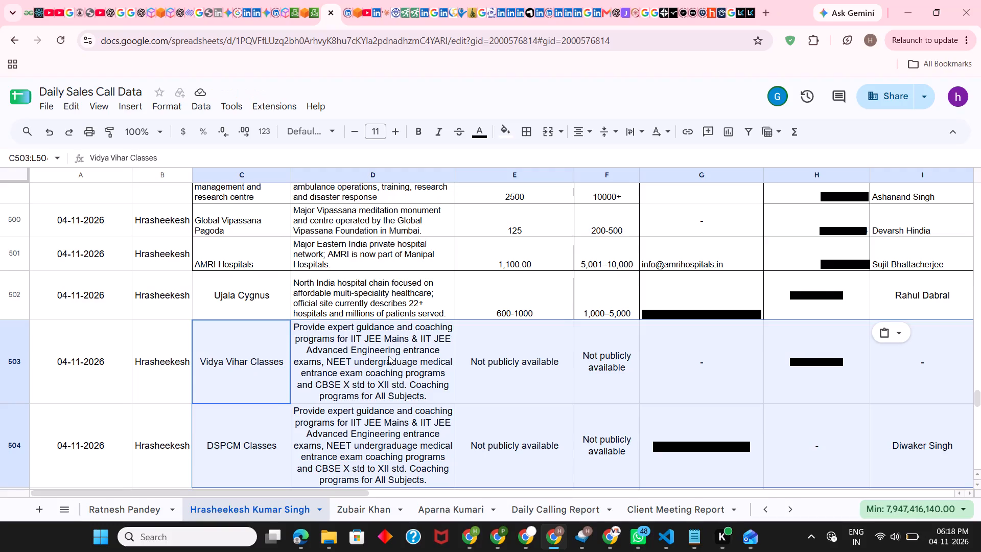
Copy all the 04-11-2026 block's entries from date through remark, A491:L504, without the header row.
{"action": "scroll", "coordinate": [388, 356], "scroll_direction": "down", "scroll_amount": 1}
{"action": "scroll", "coordinate": [388, 356], "scroll_direction": "up", "scroll_amount": 4}
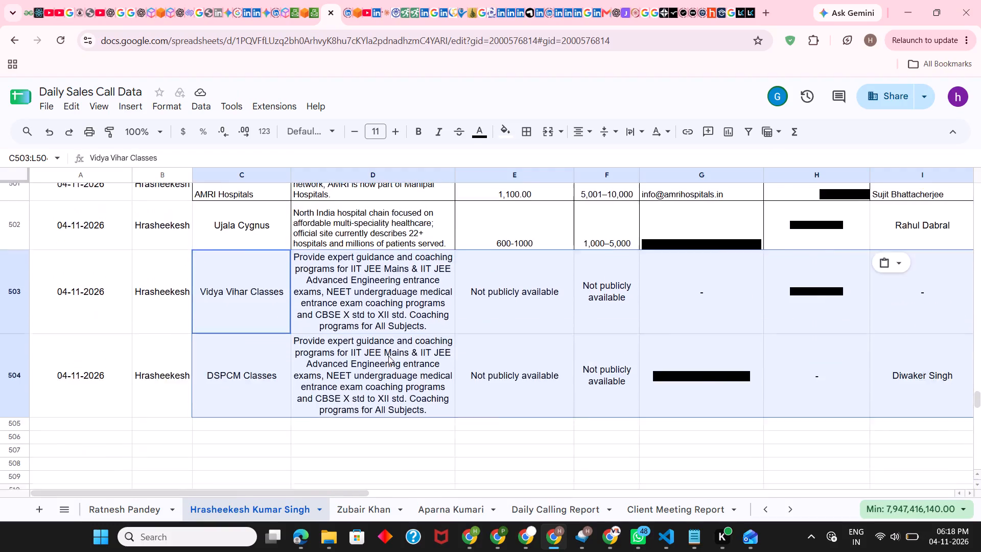
{"action": "scroll", "coordinate": [388, 356], "scroll_direction": "up", "scroll_amount": 8}
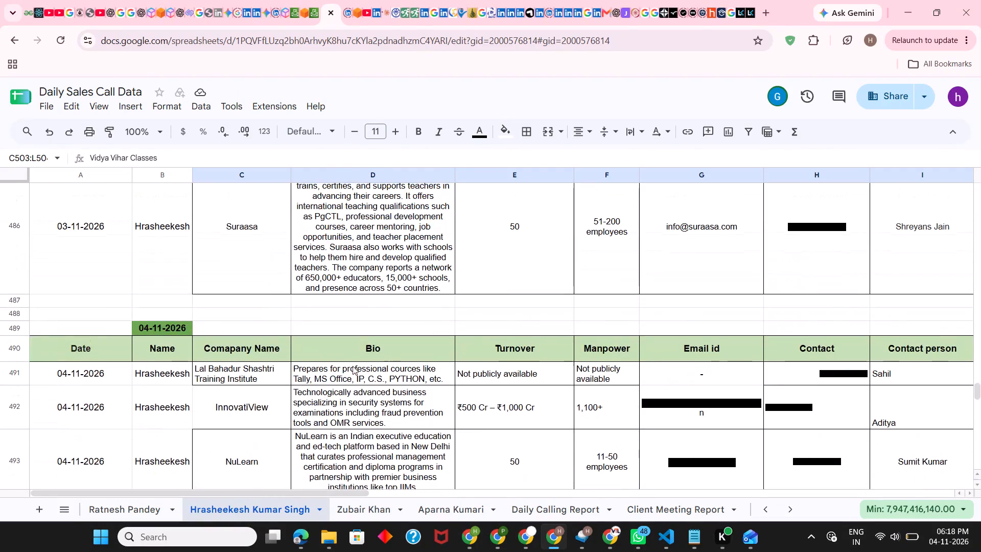
{"action": "left_click", "coordinate": [82, 384]}
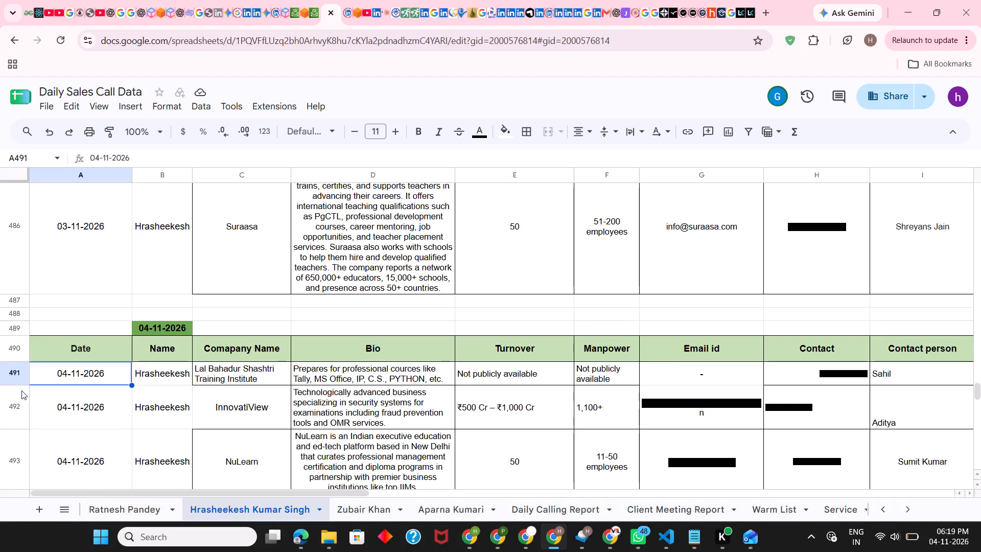
{"action": "key", "text": "shift+Down"}
{"action": "key", "text": "shift+Down"}
{"action": "key", "text": "shift+Down"}
{"action": "key", "text": "shift+Down"}
{"action": "key", "text": "shift+Down"}
{"action": "key", "text": "shift+Down"}
{"action": "key", "text": "shift+Down"}
{"action": "key", "text": "shift+Down"}
{"action": "key", "text": "shift+Down"}
{"action": "key", "text": "shift+Down"}
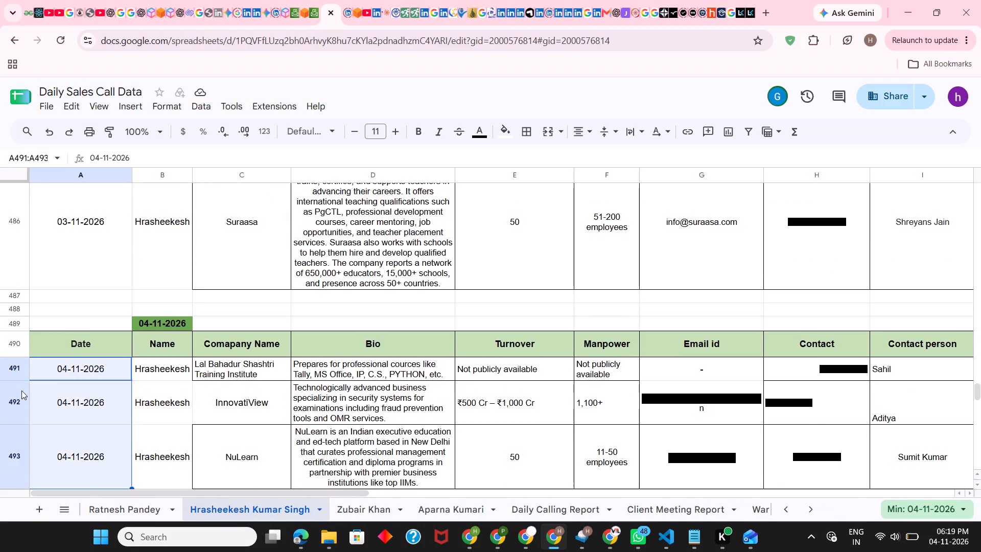
{"action": "key", "text": "shift+Right"}
{"action": "key", "text": "shift+Right"}
{"action": "key", "text": "shift+Right"}
{"action": "key", "text": "shift+Right"}
{"action": "key", "text": "shift+Right"}
{"action": "key", "text": "shift+Right"}
{"action": "key", "text": "shift+Right"}
{"action": "key", "text": "shift+Right"}
{"action": "key", "text": "shift+Right"}
{"action": "key", "text": "shift+Down"}
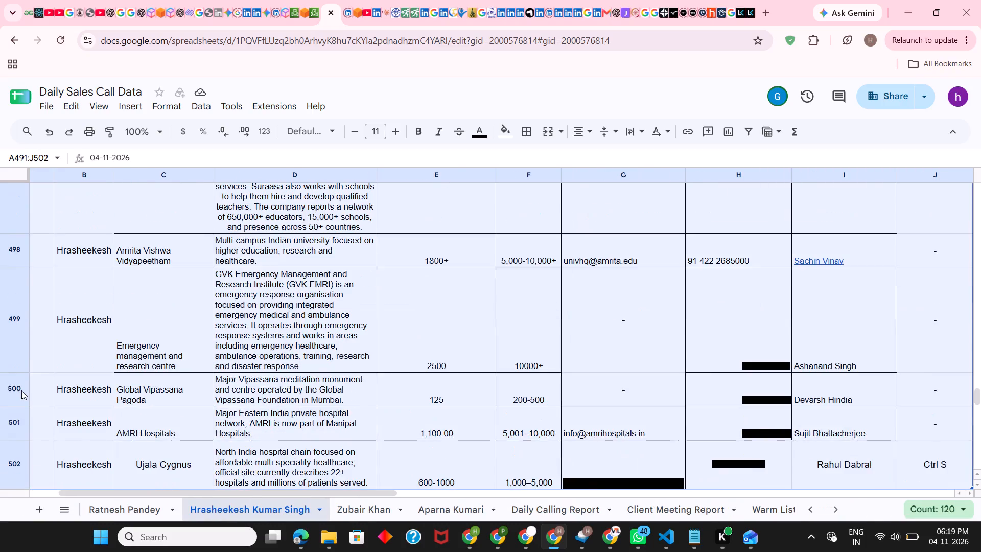
{"action": "key", "text": "shift+Down"}
{"action": "key", "text": "shift+Down"}
{"action": "key", "text": "shift+Down"}
{"action": "key", "text": "shift+Up"}
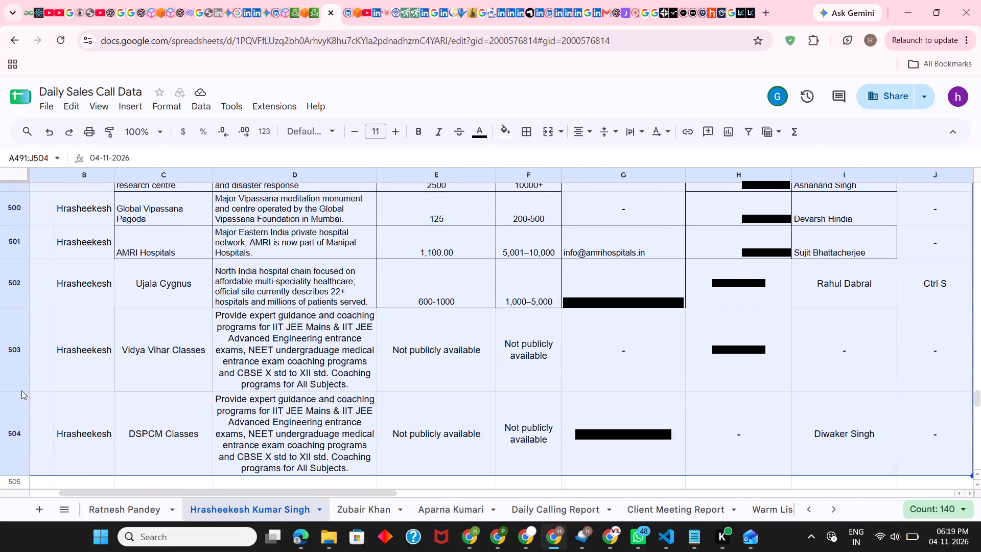
{"action": "key", "text": "shift+Right"}
{"action": "key", "text": "shift+Right"}
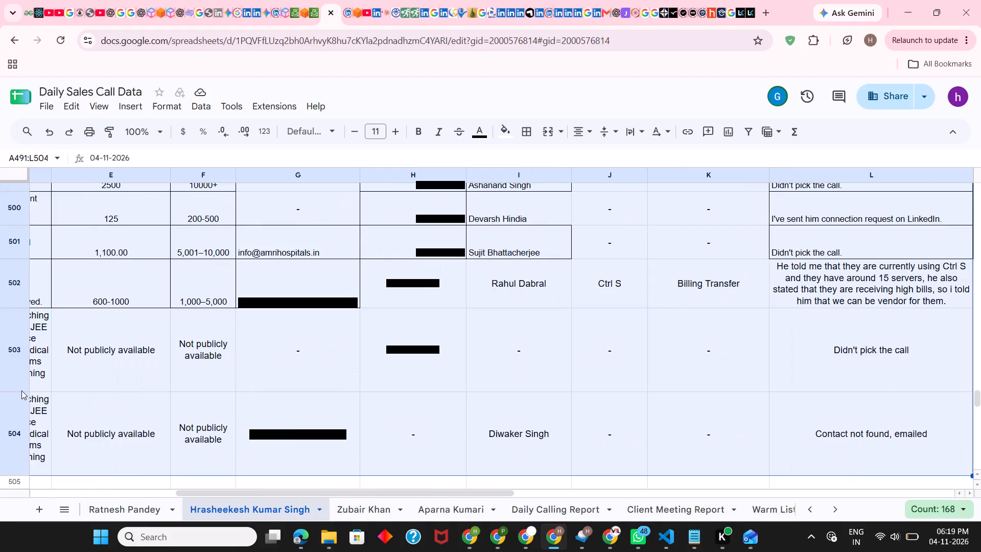
{"action": "key", "text": "ctrl+c"}
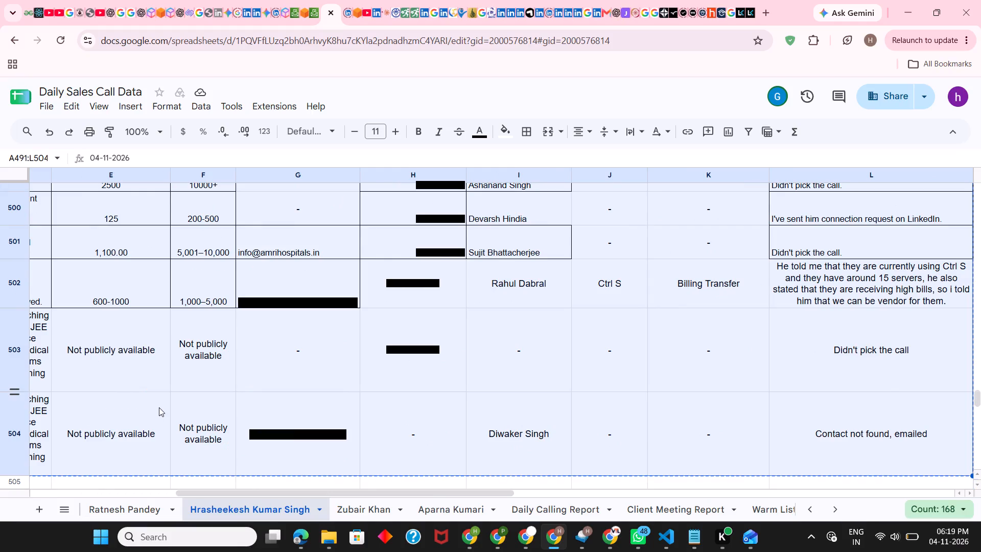
Switch to the Daily Calling Report sheet and go to the end of its 03-11-2026 entries, below the Suraasa row.
{"action": "scroll", "coordinate": [159, 407], "scroll_direction": "down", "scroll_amount": 2}
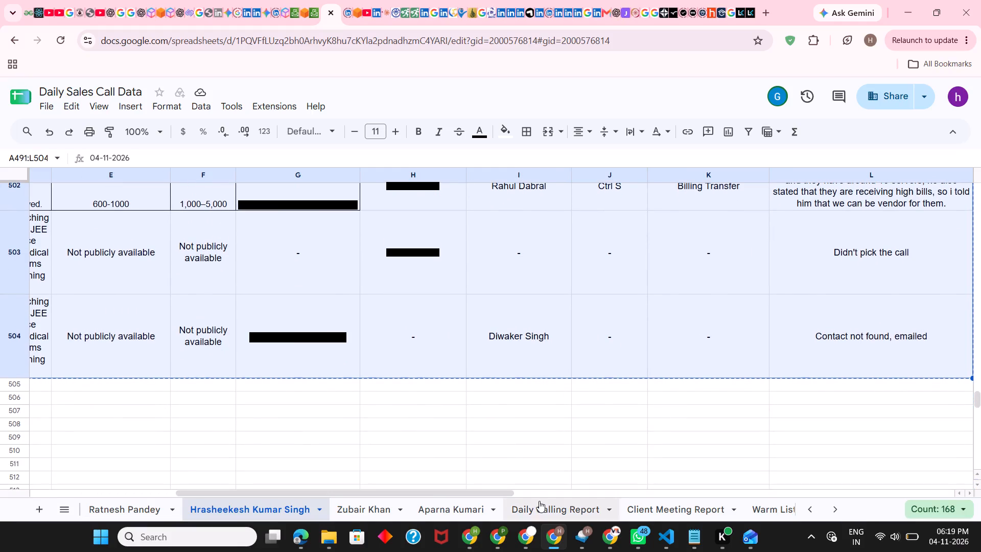
{"action": "left_click", "coordinate": [539, 501]}
{"action": "scroll", "coordinate": [491, 369], "scroll_direction": "right", "scroll_amount": 3}
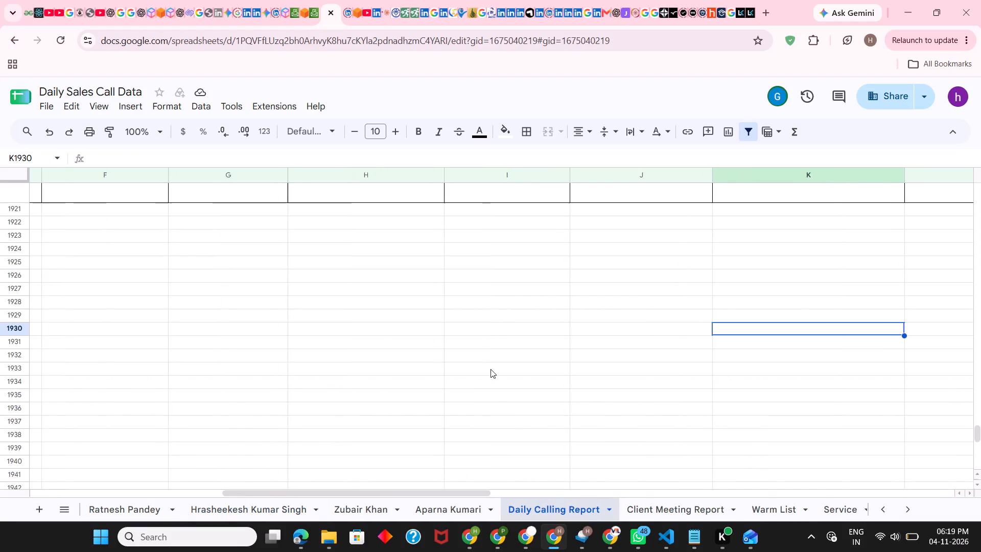
{"action": "scroll", "coordinate": [491, 369], "scroll_direction": "right", "scroll_amount": 12}
{"action": "scroll", "coordinate": [491, 369], "scroll_direction": "up", "scroll_amount": 1}
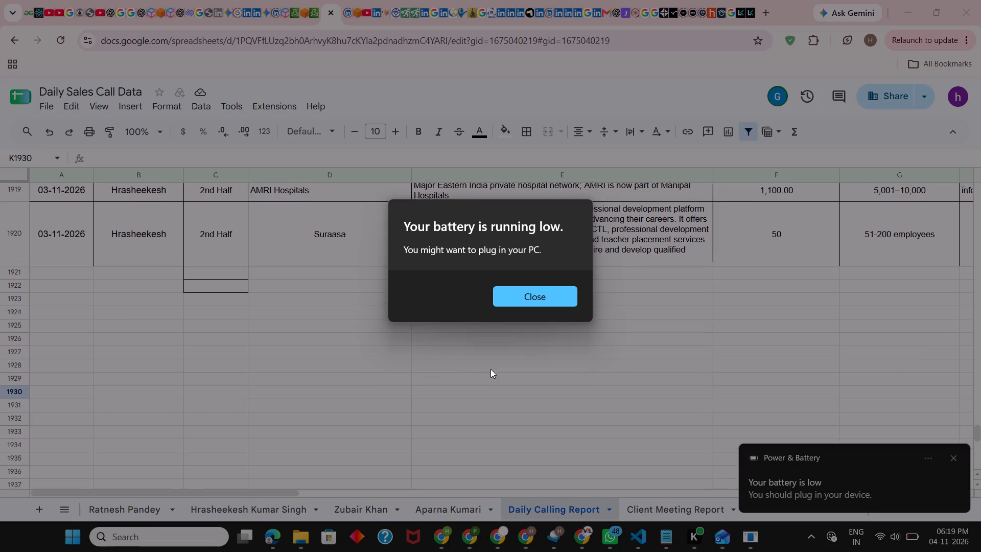
{"action": "scroll", "coordinate": [491, 369], "scroll_direction": "up", "scroll_amount": 1}
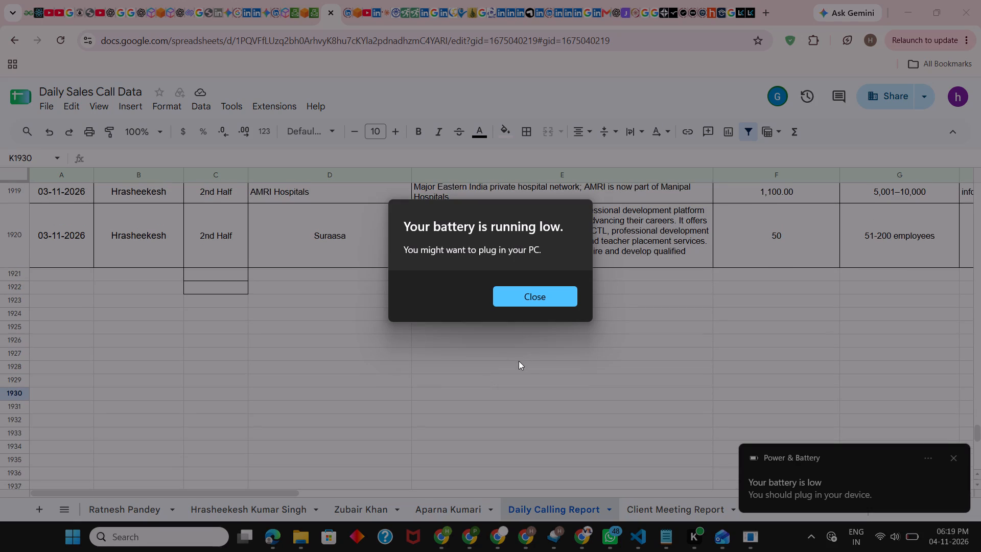
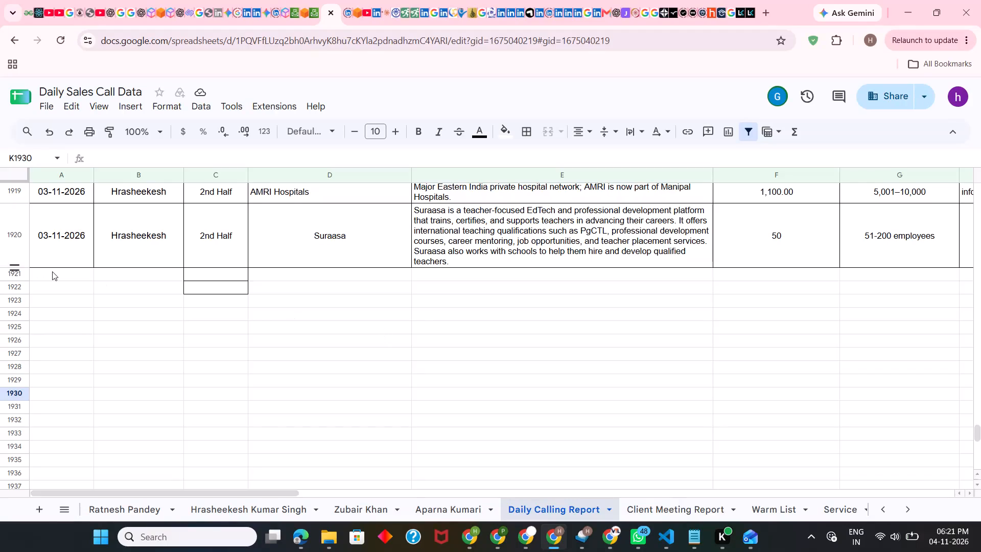
Paste the copied 04-11-2026 entries into the Daily Calling Report starting at A1921, directly below the Suraasa row.
{"action": "left_click", "coordinate": [58, 273]}
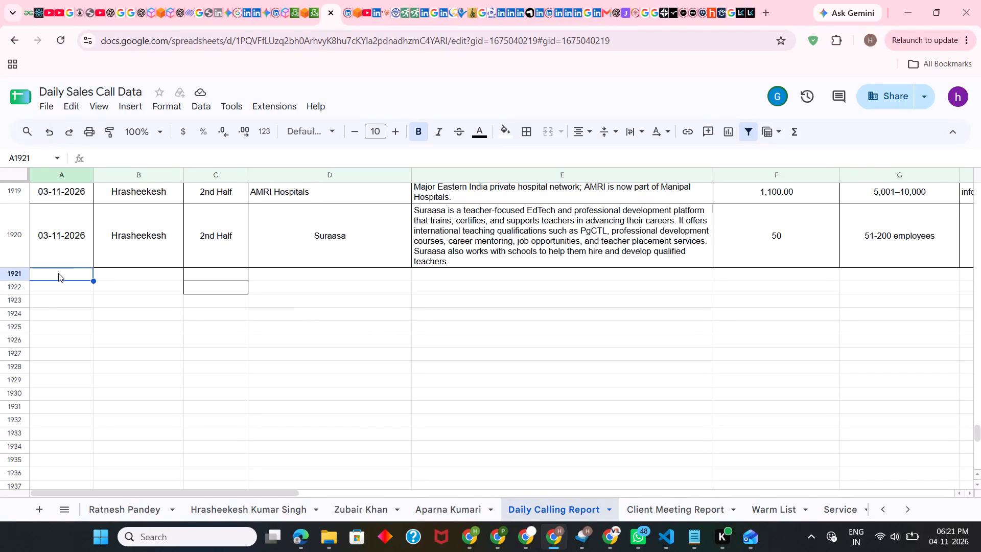
{"action": "key", "text": "ctrl+v"}
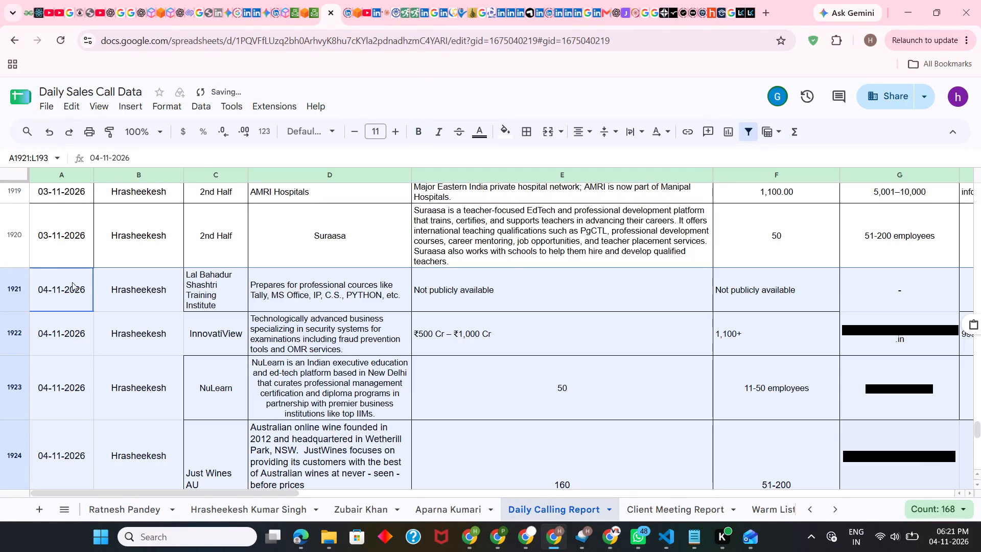
Move the pasted company-to-remark cells C1921:L1934 one column over so they start in column D, leaving column C empty.
{"action": "left_click", "coordinate": [207, 296]}
{"action": "key", "text": "shift+Down"}
{"action": "key", "text": "shift+Down"}
{"action": "key", "text": "shift+Down"}
{"action": "key", "text": "shift+Down"}
{"action": "key", "text": "shift+Down"}
{"action": "key", "text": "shift+Down"}
{"action": "key", "text": "shift+Down"}
{"action": "key", "text": "shift+Down"}
{"action": "key", "text": "shift+Down"}
{"action": "key", "text": "shift+Down"}
{"action": "key", "text": "shift+Down"}
{"action": "key", "text": "shift+Down"}
{"action": "key", "text": "shift+Down"}
{"action": "key", "text": "shift+Down"}
{"action": "key", "text": "shift+Down"}
{"action": "key", "text": "shift+Down"}
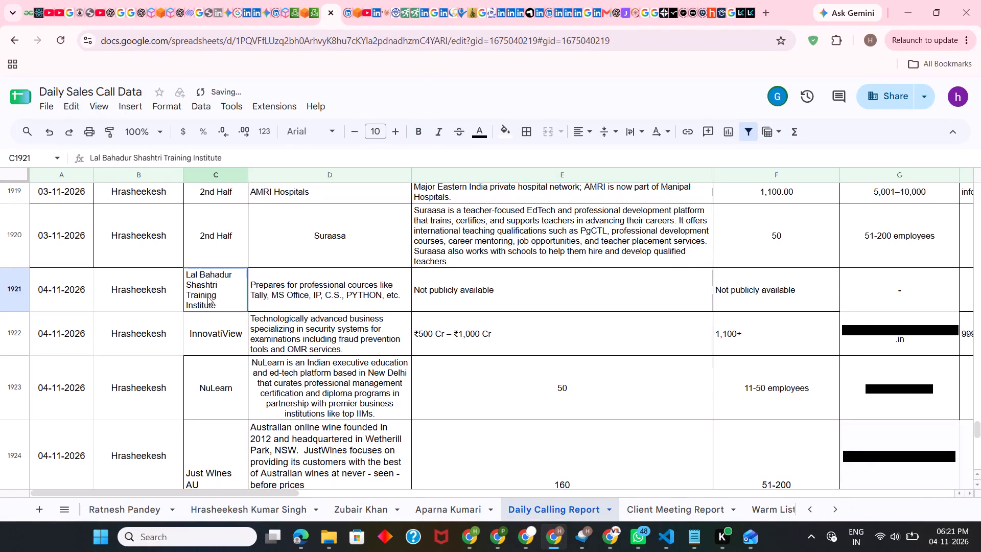
{"action": "key", "text": "shift+Down"}
{"action": "key", "text": "shift+Down"}
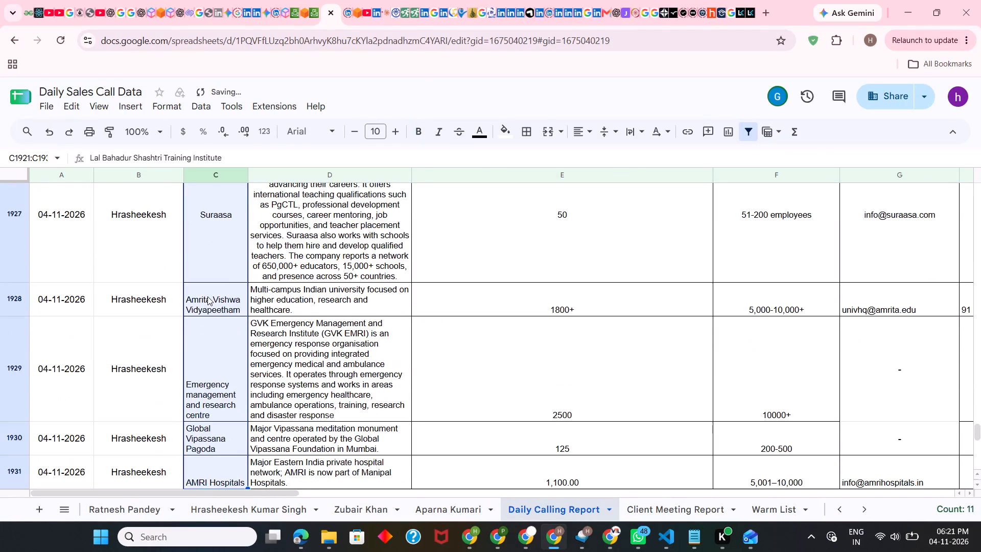
{"action": "key", "text": "shift+Down"}
{"action": "key", "text": "shift+Down"}
{"action": "key", "text": "shift+Down"}
{"action": "key", "text": "shift+Down"}
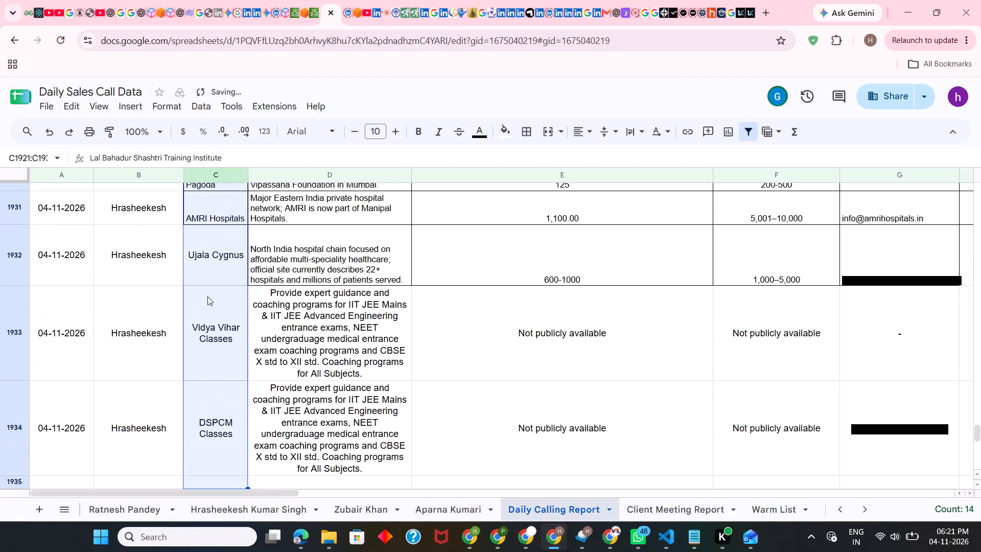
{"action": "key", "text": "shift+Up"}
{"action": "key", "text": "shift+Right"}
{"action": "key", "text": "shift+Right"}
{"action": "key", "text": "shift+Right"}
{"action": "key", "text": "shift+Right"}
{"action": "key", "text": "shift+Right"}
{"action": "key", "text": "shift+Right"}
{"action": "key", "text": "shift+Right"}
{"action": "key", "text": "shift+Right"}
{"action": "key", "text": "shift+Right"}
{"action": "key", "text": "shift+Right"}
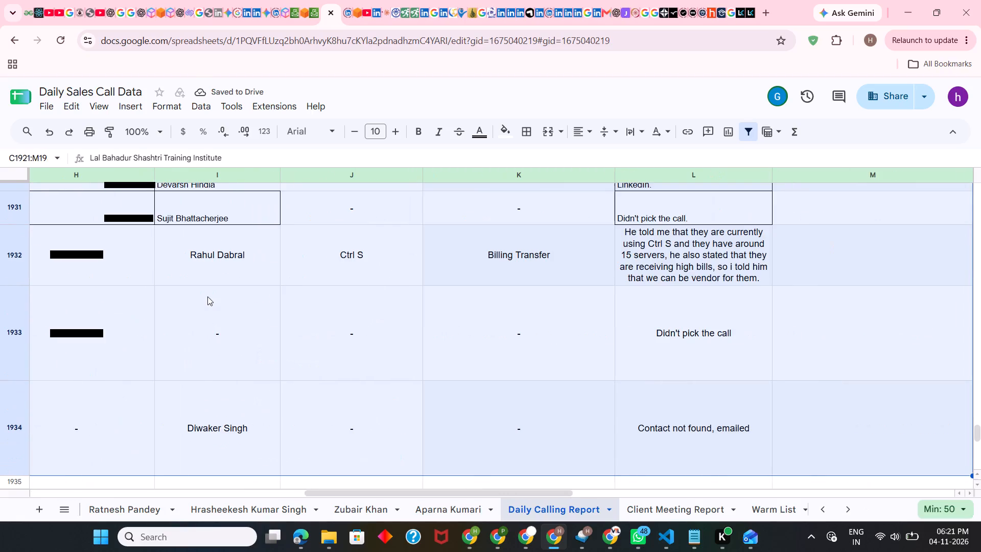
{"action": "key", "text": "shift+Left"}
{"action": "key", "text": "shift+Left"}
{"action": "key", "text": "shift+Right"}
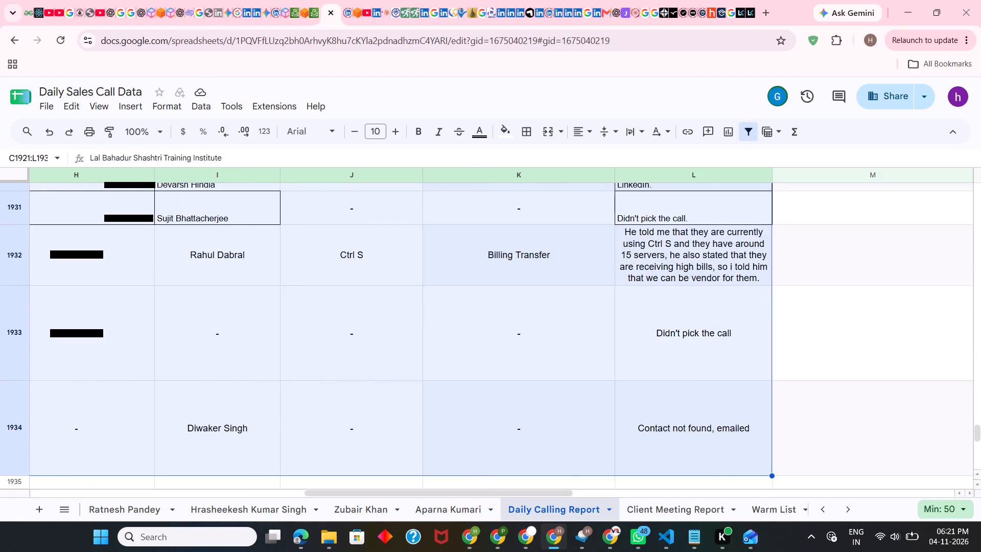
{"action": "left_click_drag", "start_coordinate": [772, 297], "coordinate": [828, 289]}
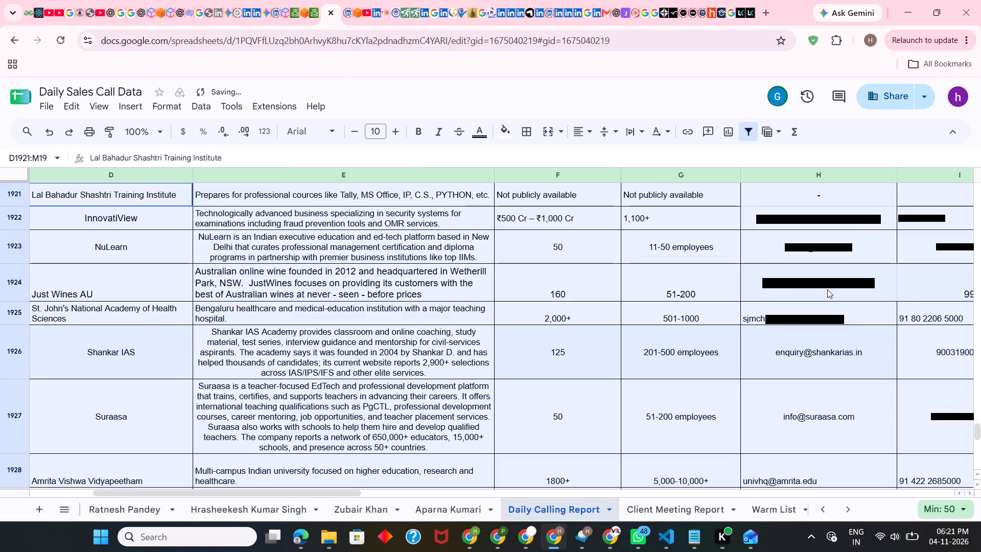
Copy the 1st Half and 2nd Half entries of the 03-11-2026 rows, C1910:C1920, into the 04-11-2026 rows starting at C1921.
{"action": "scroll", "coordinate": [827, 289], "scroll_direction": "left", "scroll_amount": 8}
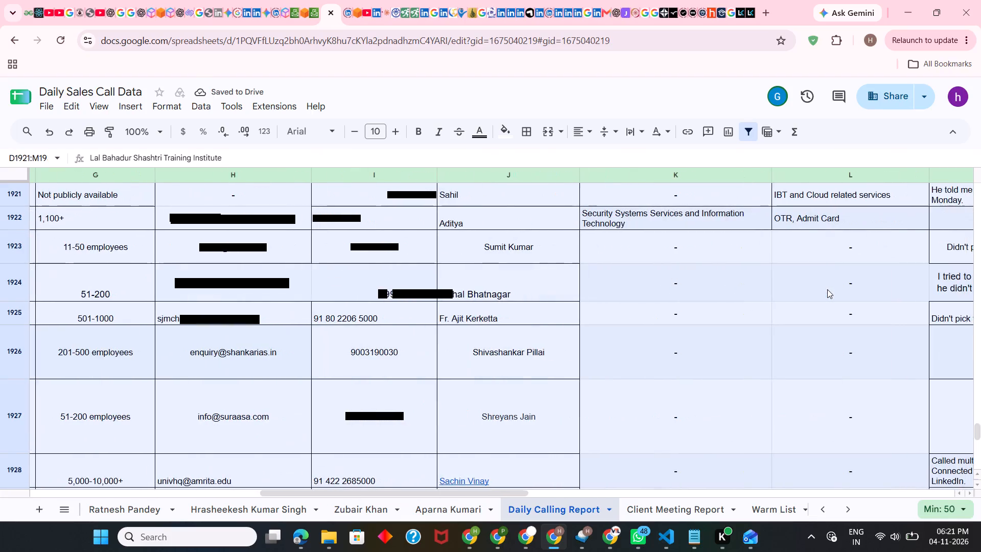
{"action": "scroll", "coordinate": [827, 289], "scroll_direction": "left", "scroll_amount": 4}
{"action": "scroll", "coordinate": [827, 289], "scroll_direction": "right", "scroll_amount": 9}
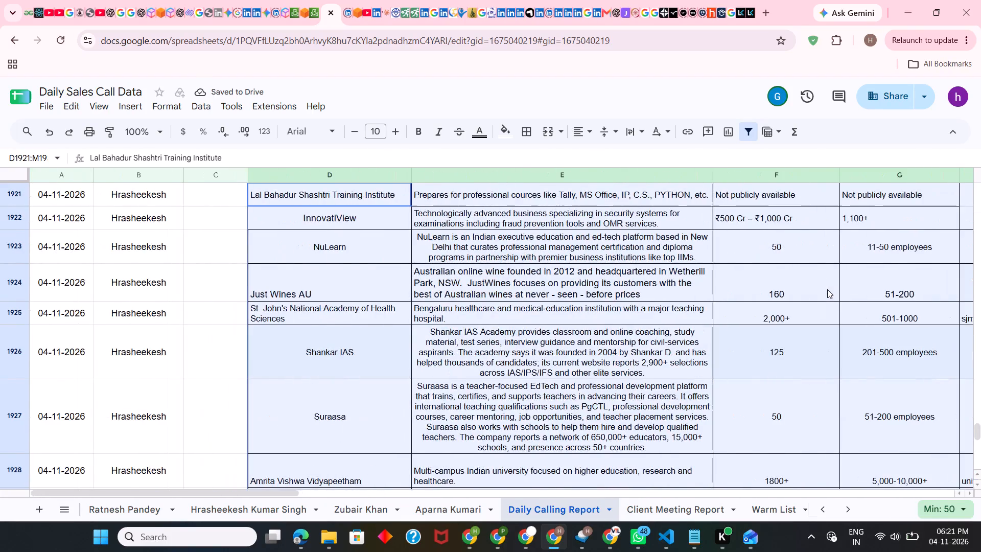
{"action": "scroll", "coordinate": [502, 331], "scroll_direction": "up", "scroll_amount": 6}
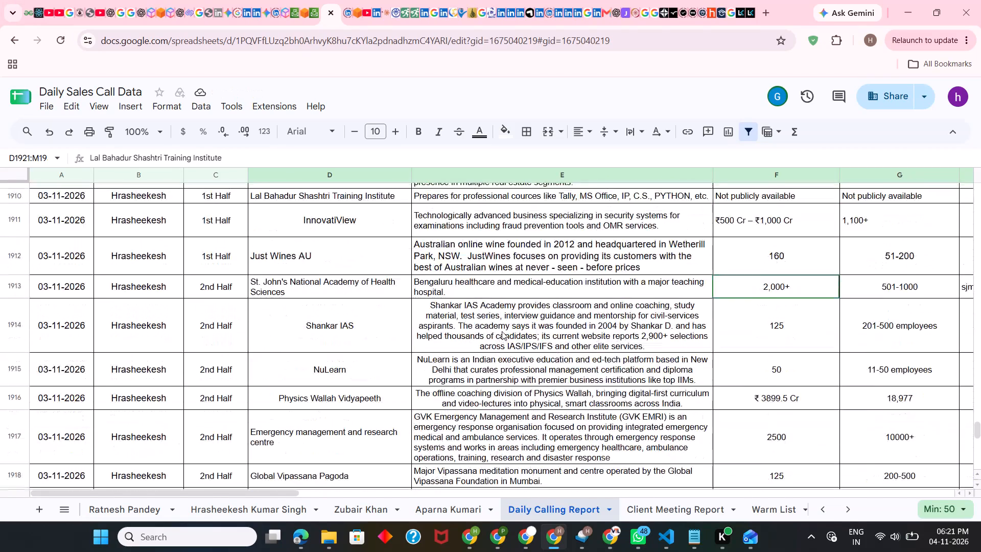
{"action": "scroll", "coordinate": [502, 331], "scroll_direction": "up", "scroll_amount": 1}
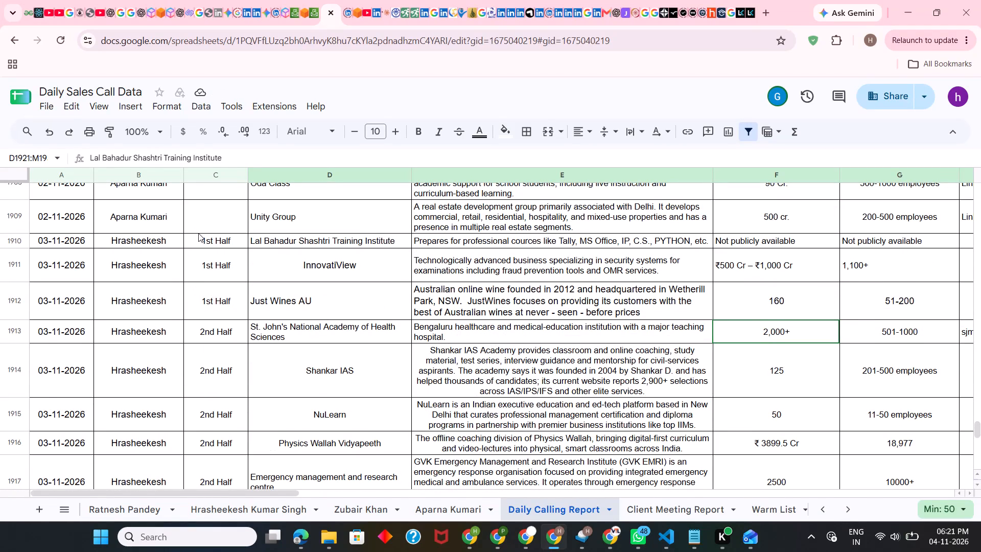
{"action": "left_click", "coordinate": [202, 236]}
{"action": "key", "text": "shift+Down"}
{"action": "key", "text": "shift+Down"}
{"action": "key", "text": "shift+Down"}
{"action": "key", "text": "shift+Down"}
{"action": "key", "text": "shift+Down"}
{"action": "key", "text": "shift+Down"}
{"action": "key", "text": "shift+Down"}
{"action": "key", "text": "shift+Down"}
{"action": "key", "text": "shift+Down"}
{"action": "key", "text": "shift+Down"}
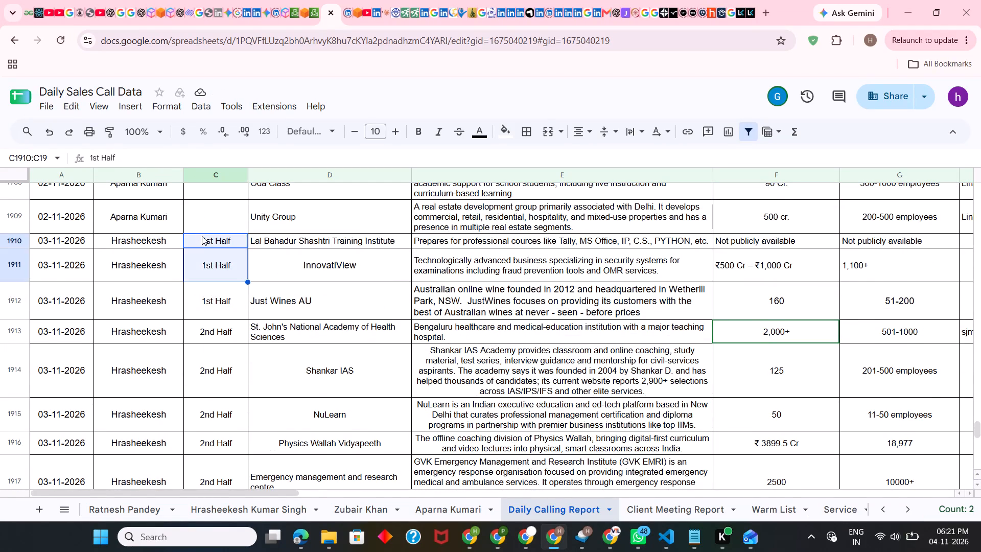
{"action": "key", "text": "shift+Down"}
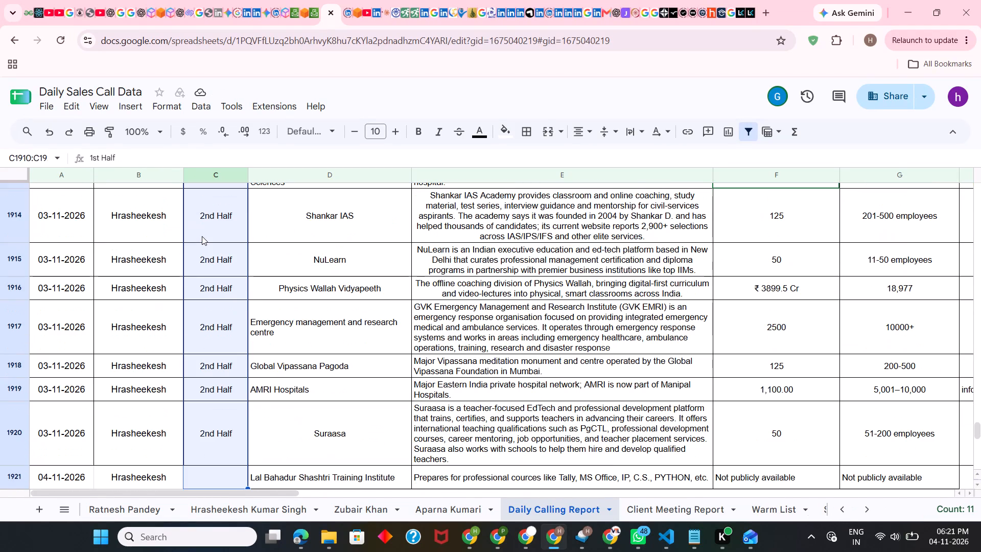
{"action": "key", "text": "shift+Up"}
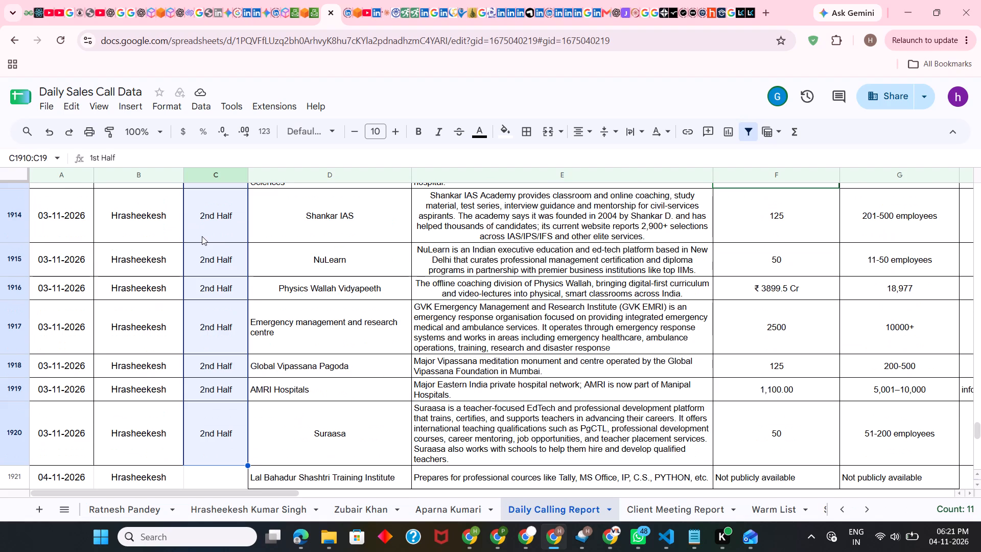
{"action": "key", "text": "ctrl+c"}
{"action": "key", "text": "Down"}
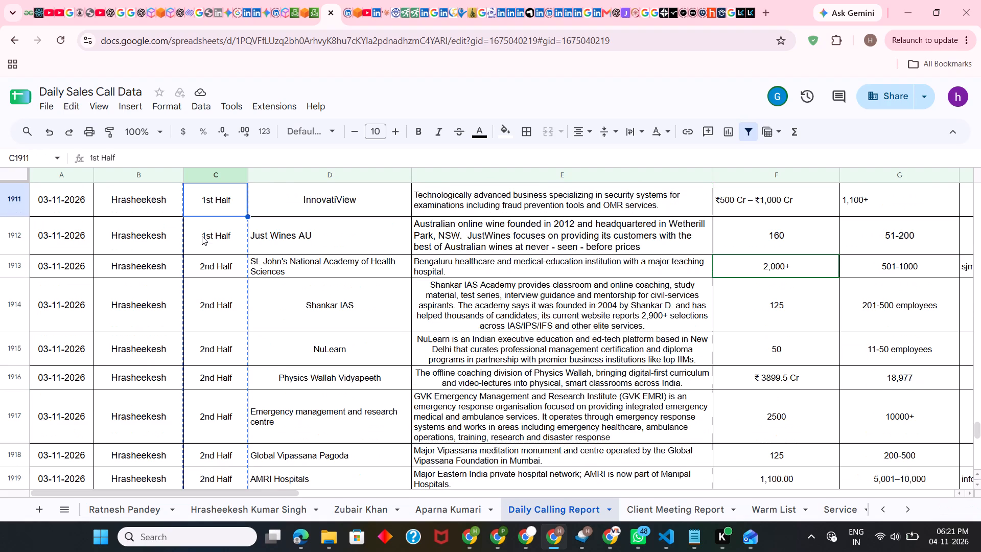
{"action": "scroll", "coordinate": [202, 236], "scroll_direction": "down", "scroll_amount": 6}
{"action": "scroll", "coordinate": [202, 236], "scroll_direction": "up", "scroll_amount": 8}
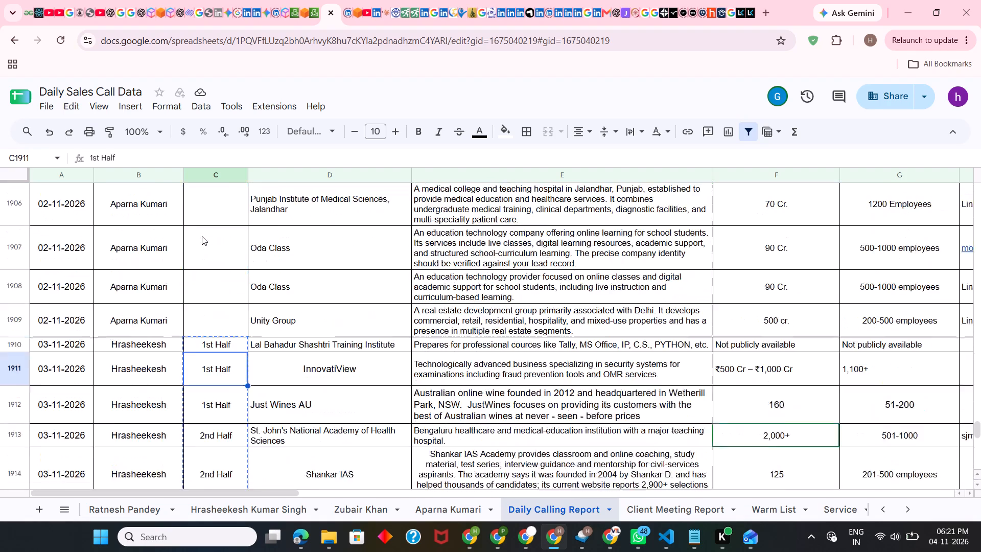
{"action": "scroll", "coordinate": [202, 236], "scroll_direction": "down", "scroll_amount": 6}
{"action": "left_click", "coordinate": [223, 306]}
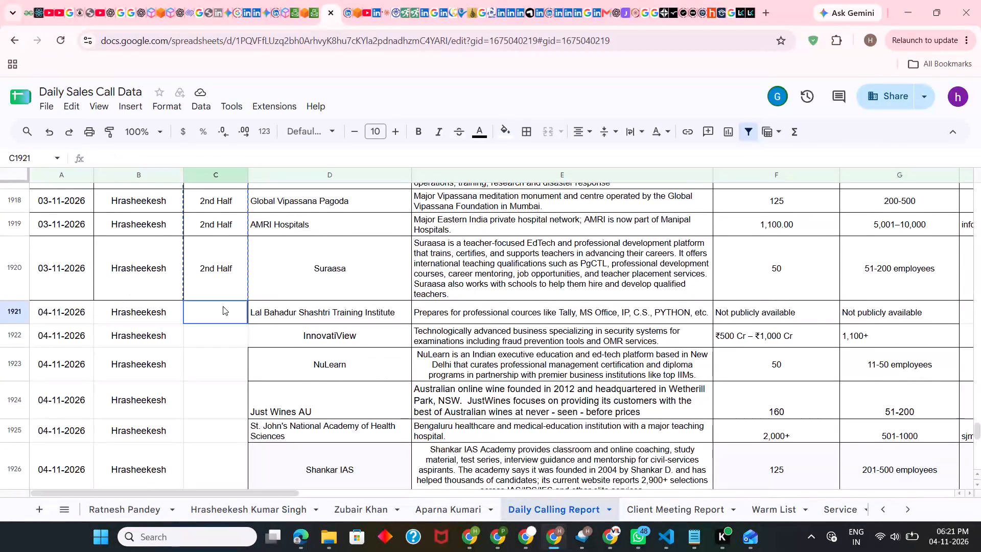
{"action": "key", "text": "ctrl+v"}
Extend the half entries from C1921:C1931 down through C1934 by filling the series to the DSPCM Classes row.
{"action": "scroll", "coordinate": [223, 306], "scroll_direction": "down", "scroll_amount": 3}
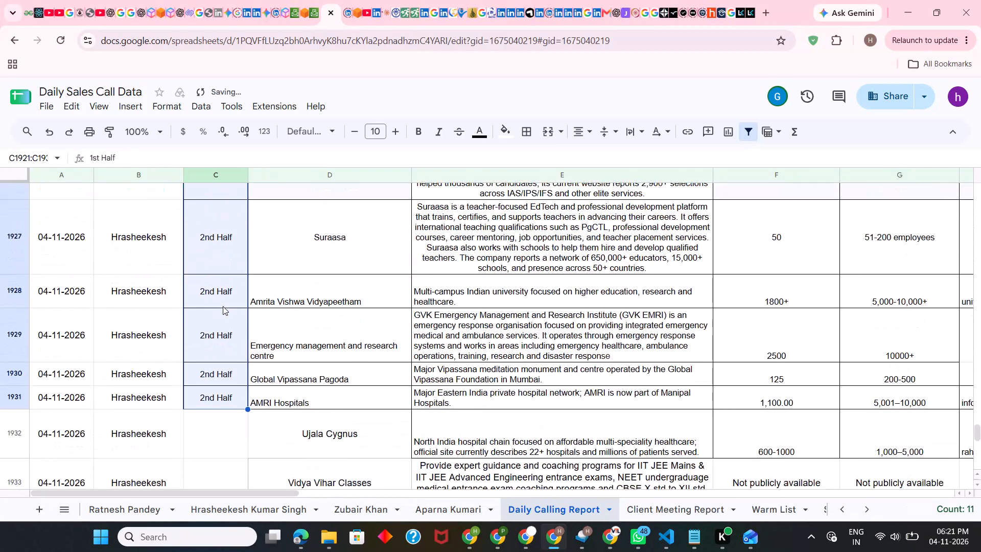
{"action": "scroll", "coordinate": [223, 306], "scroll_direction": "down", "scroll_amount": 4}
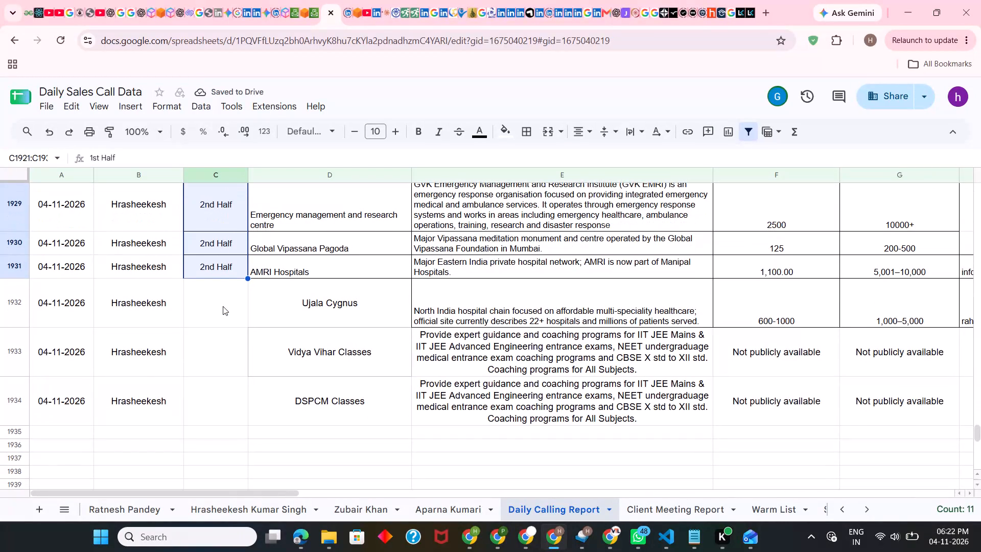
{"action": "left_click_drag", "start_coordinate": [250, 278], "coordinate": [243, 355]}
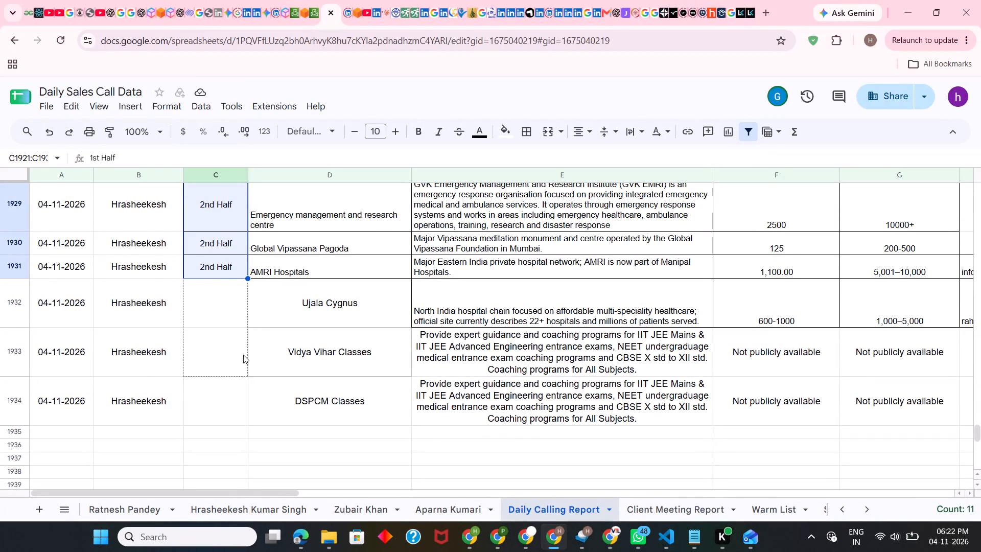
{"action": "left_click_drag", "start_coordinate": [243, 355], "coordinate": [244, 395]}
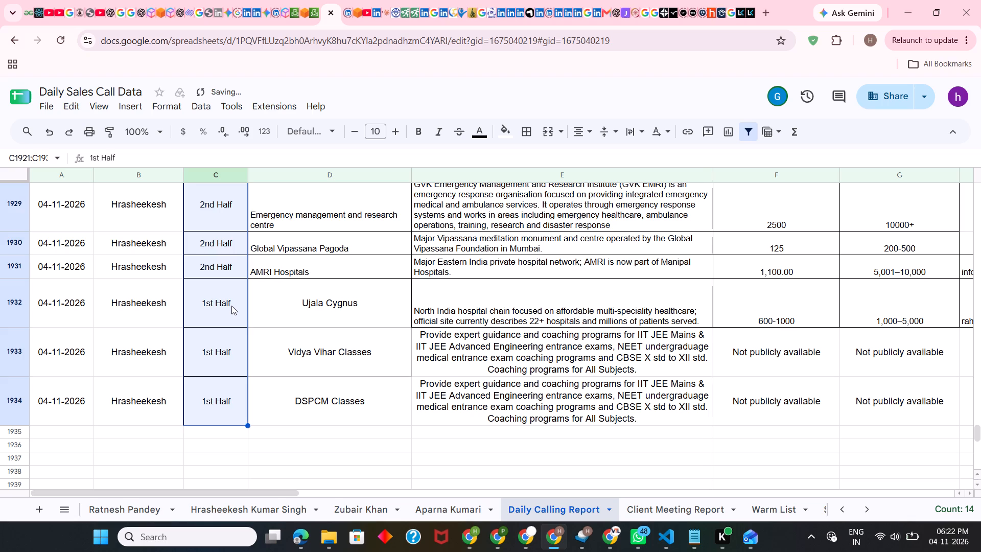
Fill 2nd Half from the AMRI Hospitals row, C1931, down through the Ujala Cygnus, Vidya Vihar Classes and DSPCM Classes rows.
{"action": "left_click", "coordinate": [231, 306]}
{"action": "left_click", "coordinate": [236, 260]}
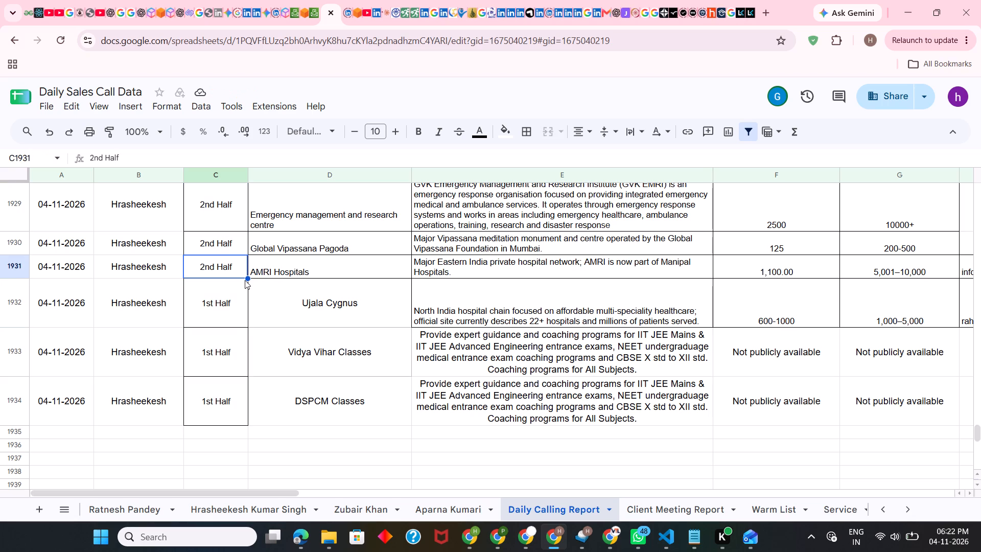
{"action": "left_click_drag", "start_coordinate": [248, 278], "coordinate": [249, 408]}
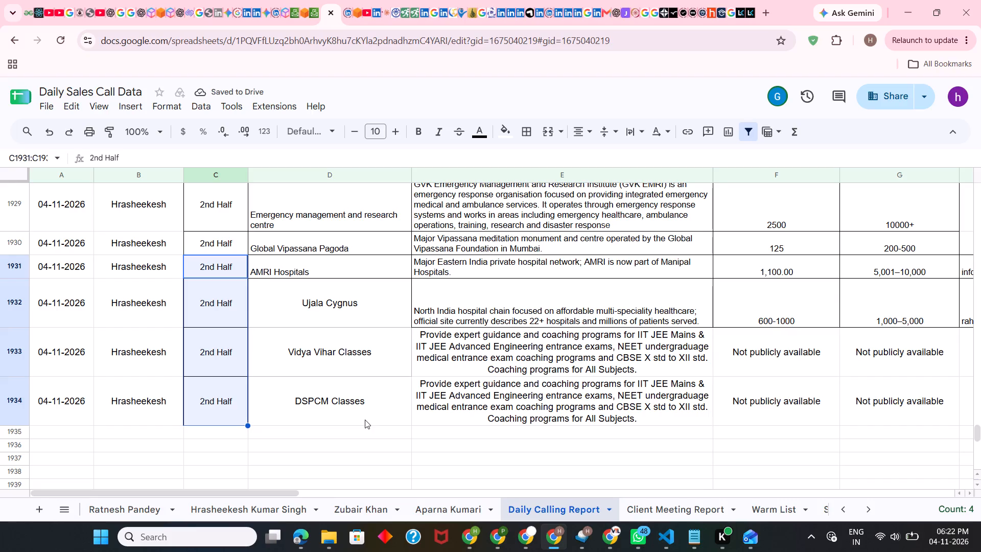
Move the 04-11-2026 block's call remarks from M1921:M1934 into column N, in line with the 03-11-2026 remarks.
{"action": "scroll", "coordinate": [365, 420], "scroll_direction": "left", "scroll_amount": 5}
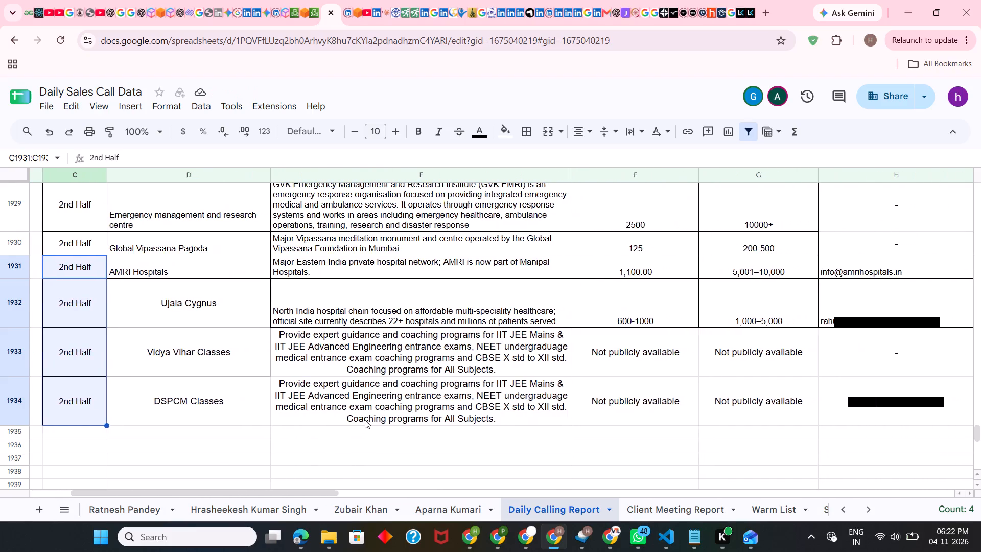
{"action": "scroll", "coordinate": [365, 420], "scroll_direction": "left", "scroll_amount": 2}
{"action": "scroll", "coordinate": [365, 420], "scroll_direction": "right", "scroll_amount": 5}
{"action": "scroll", "coordinate": [365, 420], "scroll_direction": "left", "scroll_amount": 7}
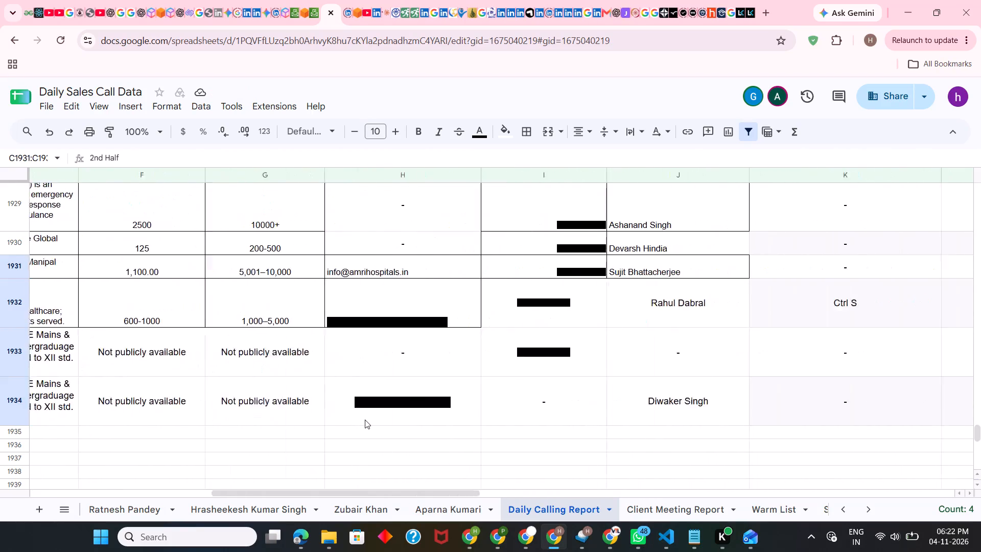
{"action": "scroll", "coordinate": [365, 420], "scroll_direction": "left", "scroll_amount": 7}
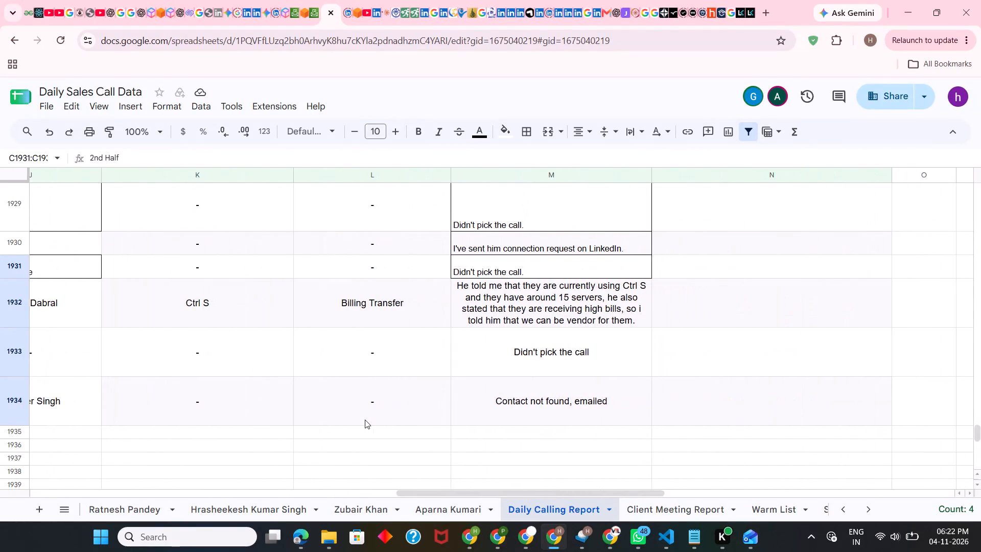
{"action": "scroll", "coordinate": [365, 420], "scroll_direction": "up", "scroll_amount": 5}
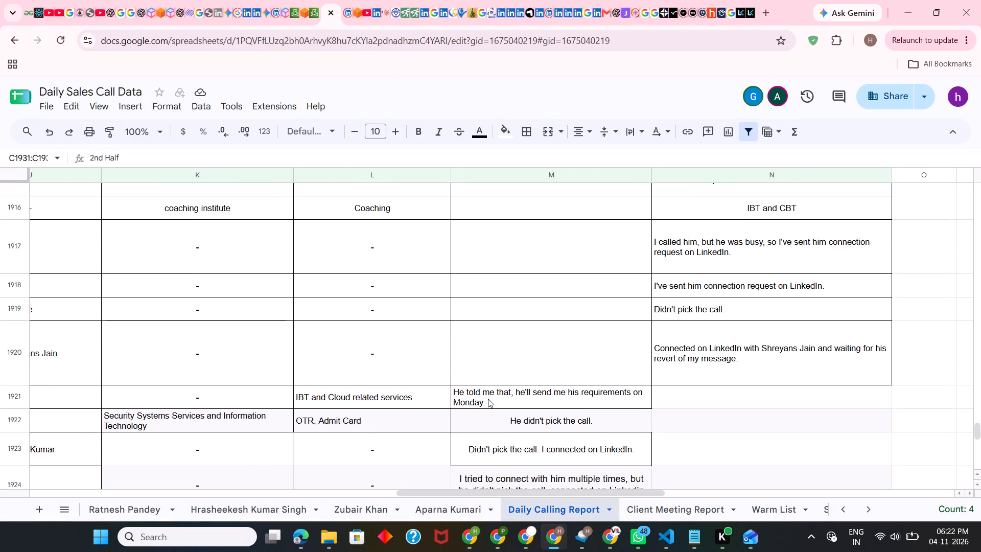
{"action": "left_click", "coordinate": [488, 399]}
{"action": "key", "text": "shift+Down"}
{"action": "key", "text": "shift+Down"}
{"action": "key", "text": "shift+Down"}
{"action": "key", "text": "shift+Down"}
{"action": "key", "text": "shift+Down"}
{"action": "key", "text": "shift+Down"}
{"action": "key", "text": "shift+Down"}
{"action": "key", "text": "shift+Down"}
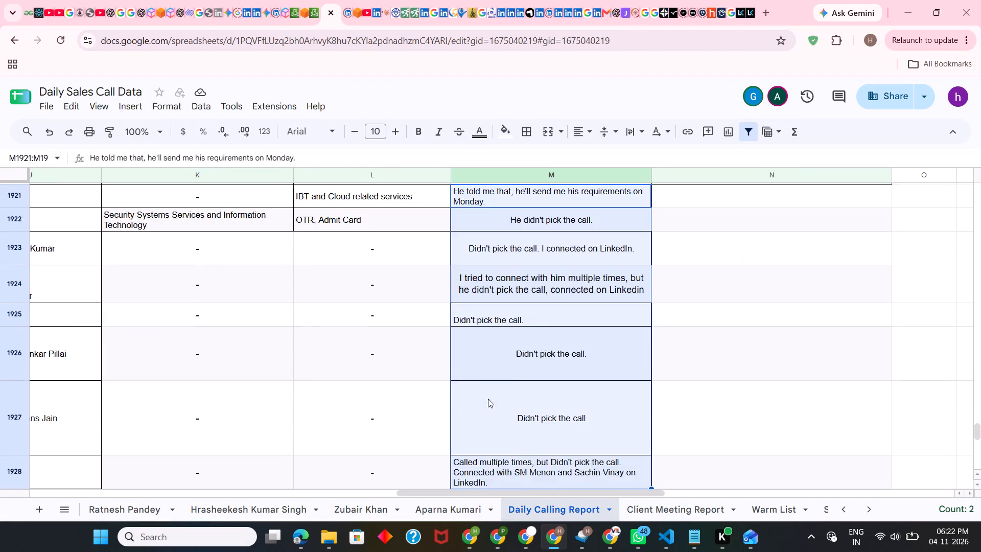
{"action": "key", "text": "shift+Down"}
{"action": "key", "text": "shift+Down"}
{"action": "key", "text": "shift+Down"}
{"action": "key", "text": "shift+Down"}
{"action": "key", "text": "shift+Down"}
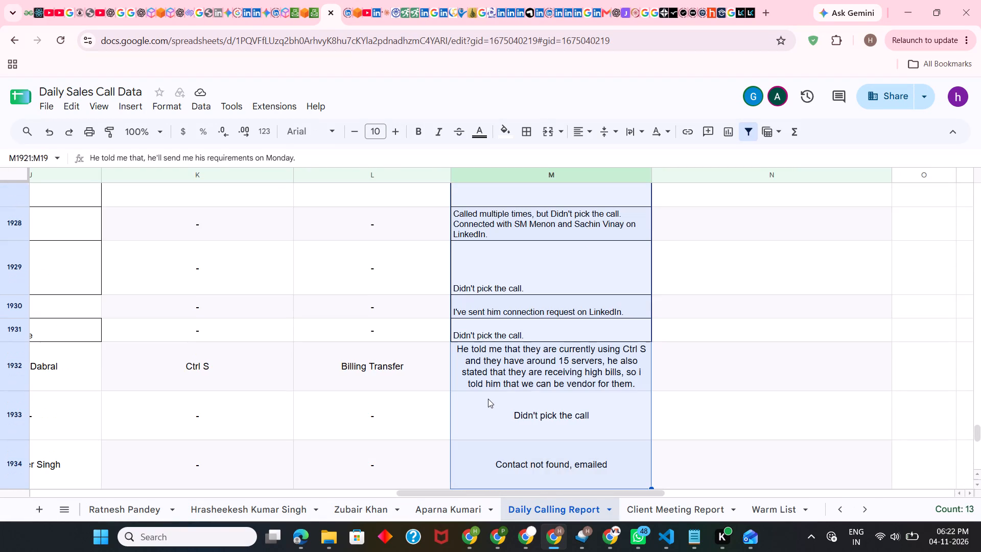
{"action": "key", "text": "shift+Down"}
{"action": "key", "text": "shift+Up"}
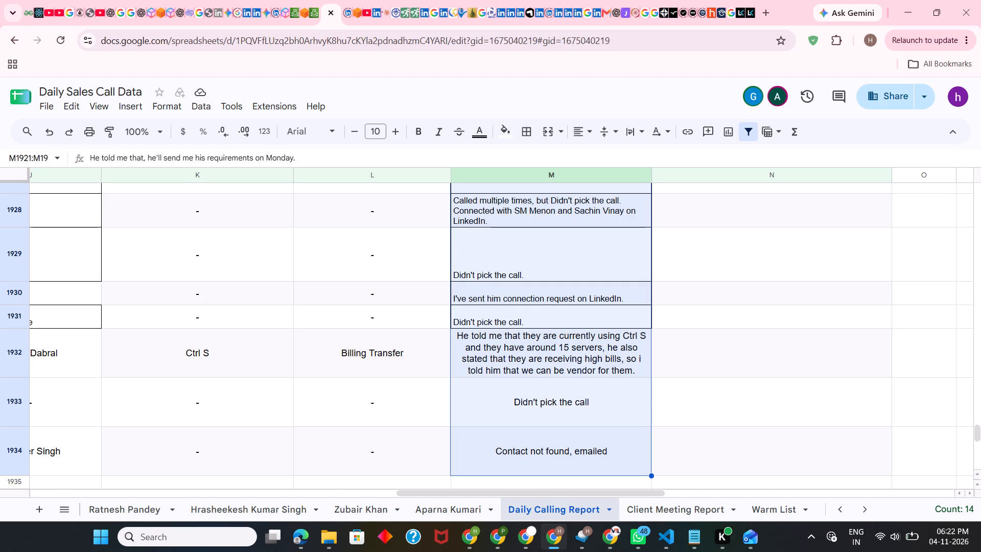
{"action": "left_click_drag", "start_coordinate": [651, 393], "coordinate": [689, 392]}
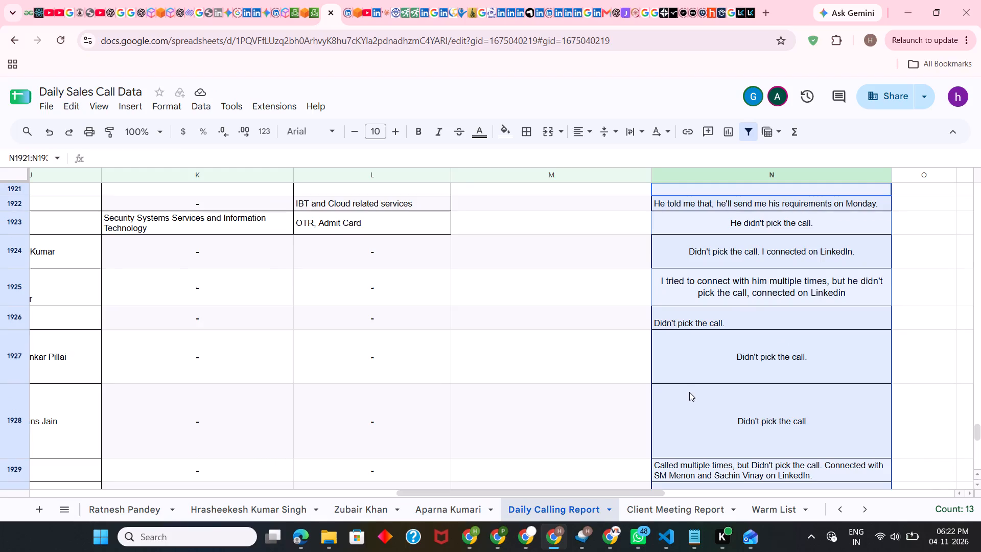
Look over the 04-11-2026 block's arrangement and the earlier Daily Calling Report rows above it.
{"action": "scroll", "coordinate": [689, 392], "scroll_direction": "right", "scroll_amount": 12}
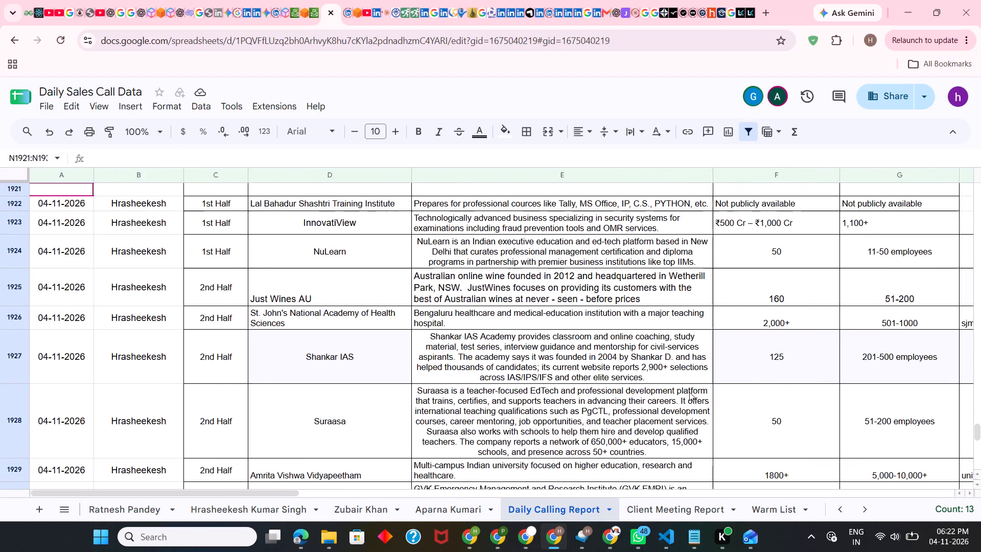
{"action": "scroll", "coordinate": [689, 392], "scroll_direction": "up", "scroll_amount": 12}
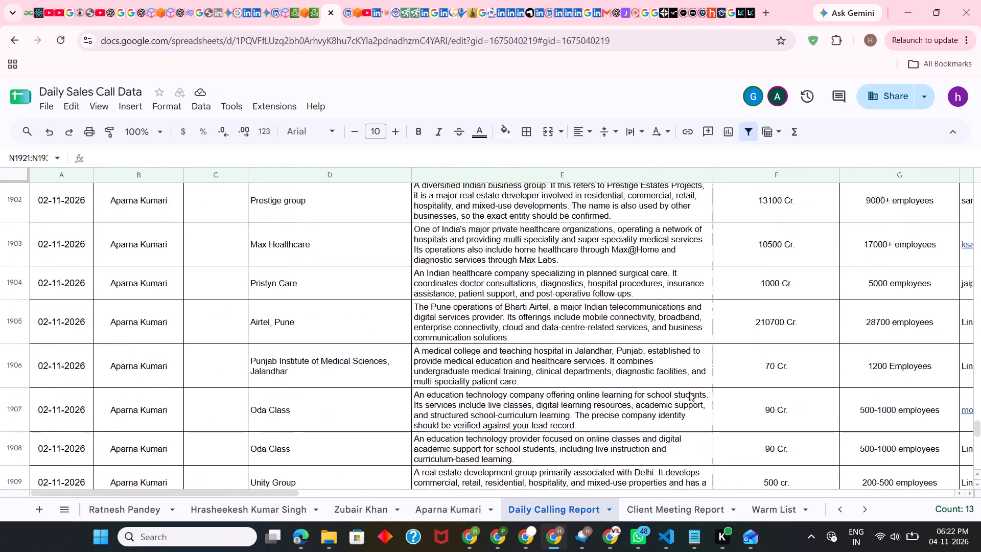
{"action": "scroll", "coordinate": [689, 392], "scroll_direction": "up", "scroll_amount": 1}
{"action": "scroll", "coordinate": [689, 392], "scroll_direction": "down", "scroll_amount": 15}
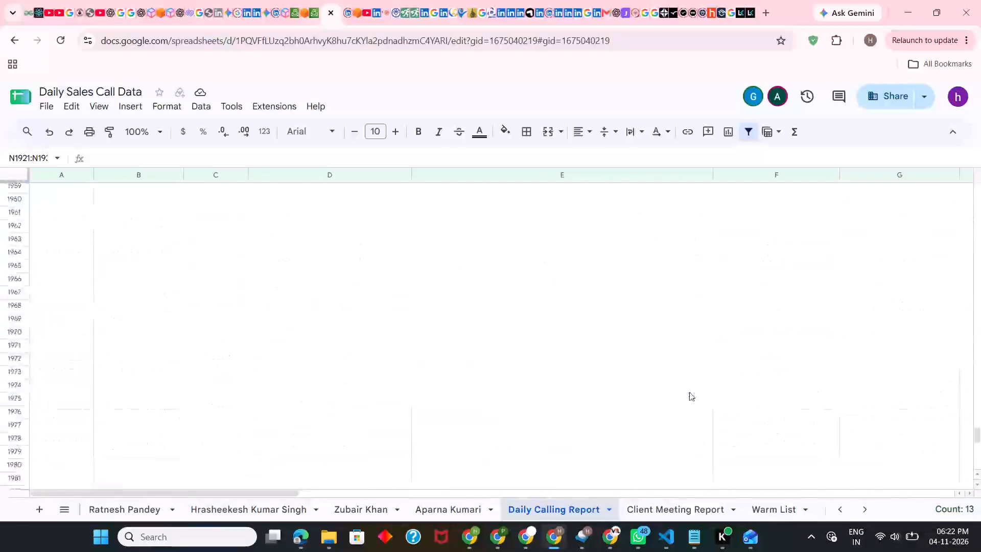
Check the closing rows of the 04-11-2026 block in the Daily Calling Report, down to the DSPCM Classes row.
{"action": "scroll", "coordinate": [689, 392], "scroll_direction": "down", "scroll_amount": 2}
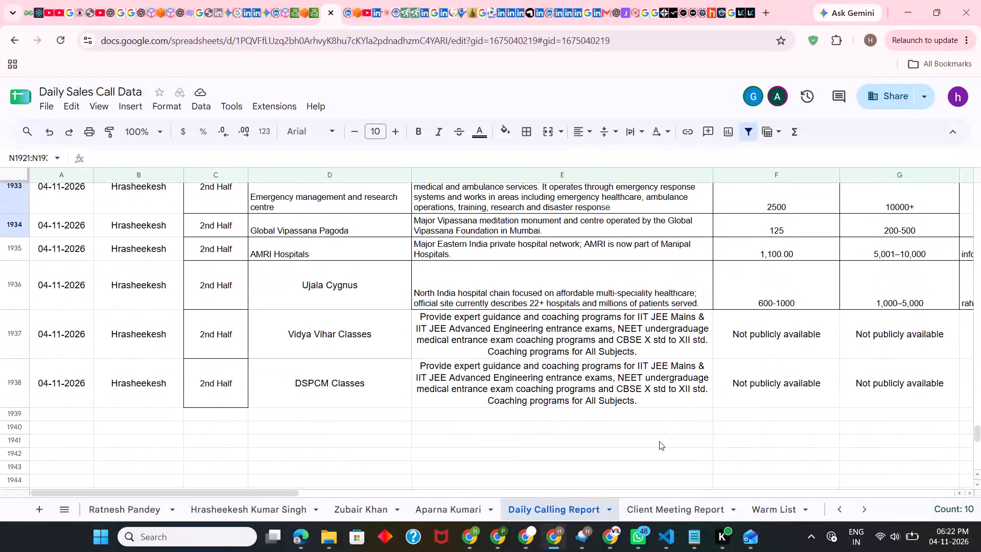
{"action": "left_click", "coordinate": [659, 441]}
{"action": "scroll", "coordinate": [659, 441], "scroll_direction": "up", "scroll_amount": 10}
{"action": "scroll", "coordinate": [659, 441], "scroll_direction": "down", "scroll_amount": 9}
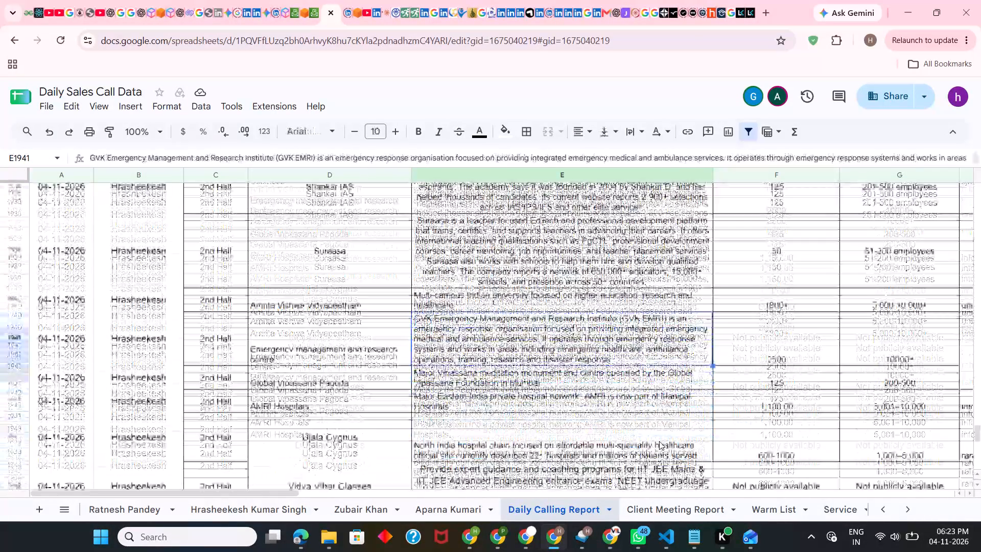
{"action": "scroll", "coordinate": [659, 441], "scroll_direction": "down", "scroll_amount": 5}
{"action": "scroll", "coordinate": [659, 441], "scroll_direction": "up", "scroll_amount": 3}
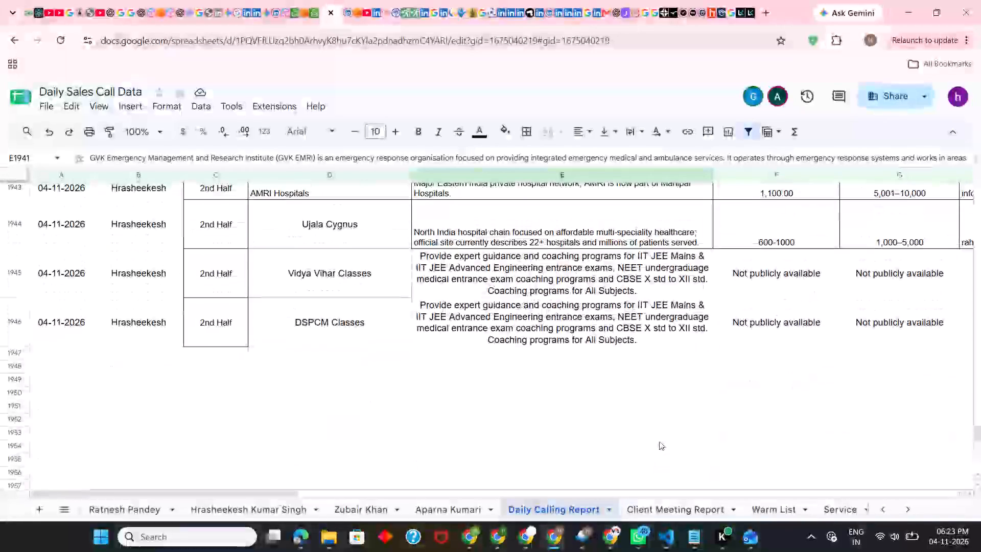
{"action": "left_click", "coordinate": [659, 441]}
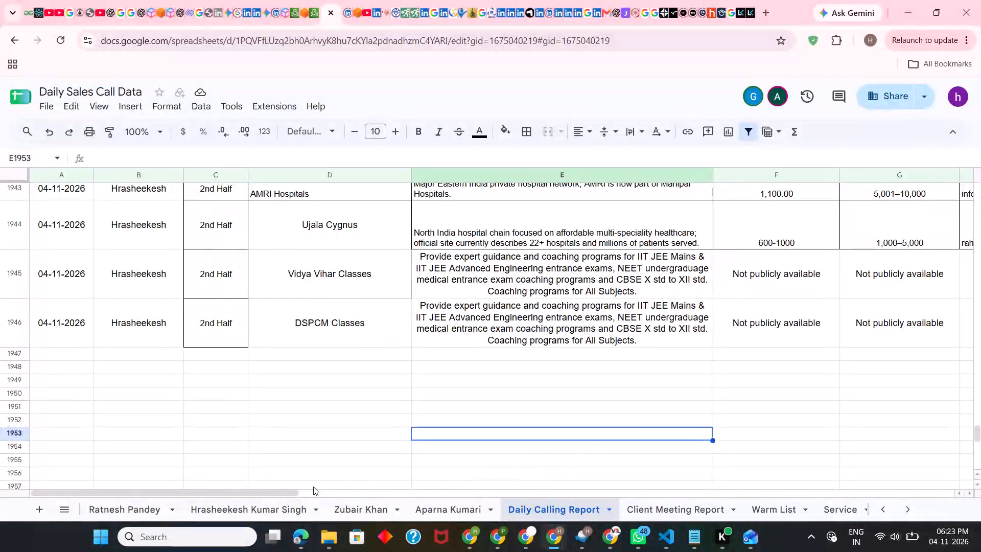
Return to Hrasheekesh's individual call sheet, at the empty rows below its last call entry.
{"action": "left_click", "coordinate": [294, 506]}
{"action": "left_click", "coordinate": [433, 406]}
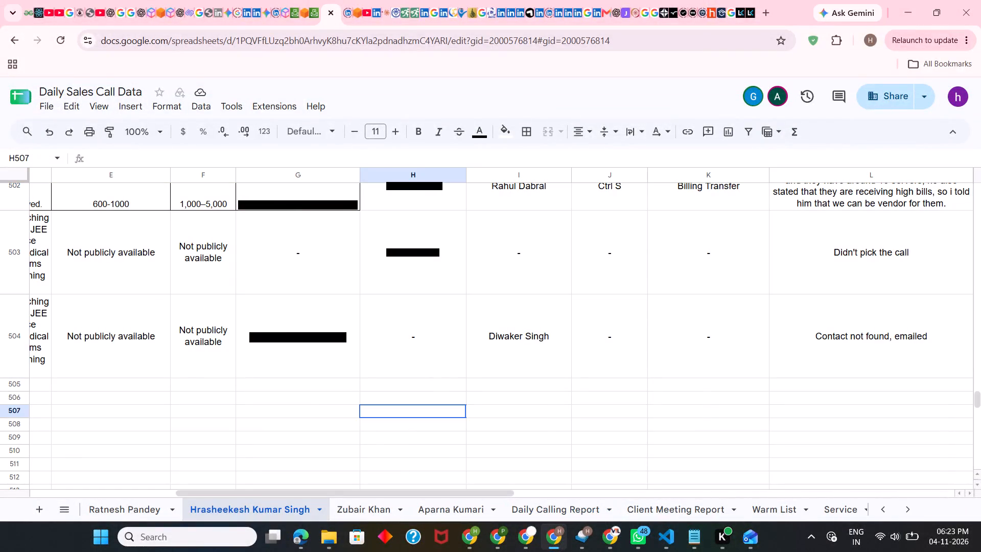
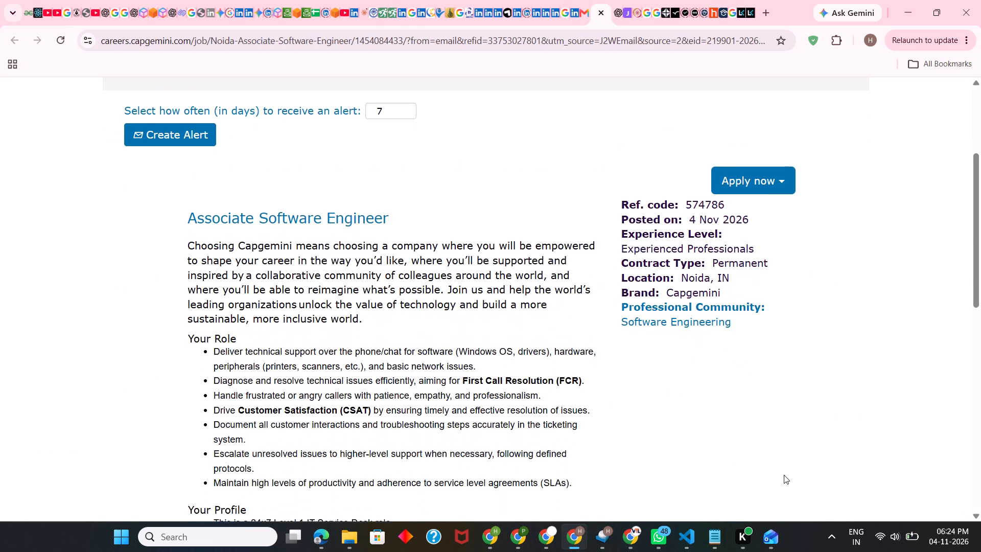
Review the Capgemini Associate Software Engineer posting in Noida and start the application for it.
{"action": "scroll", "coordinate": [784, 475], "scroll_direction": "down", "scroll_amount": 3}
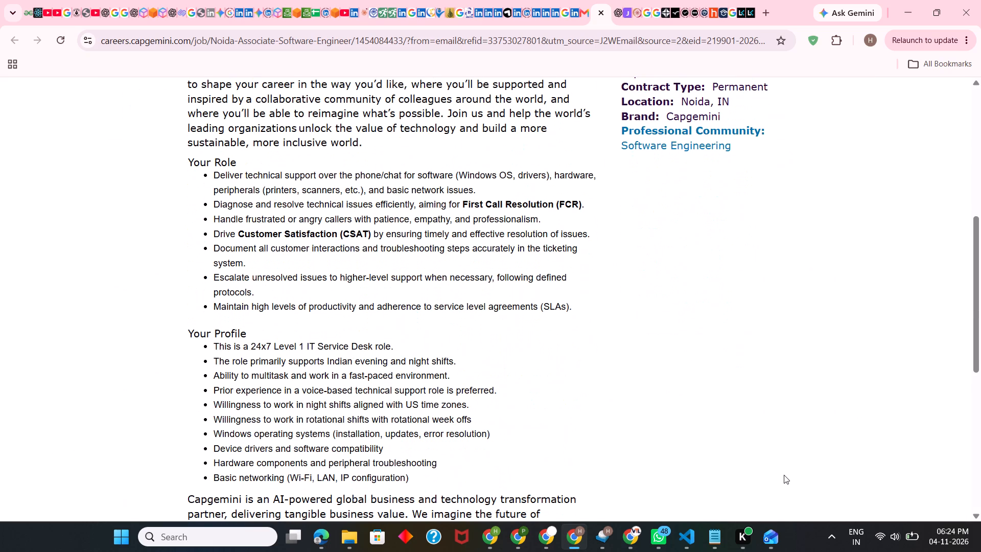
{"action": "scroll", "coordinate": [784, 475], "scroll_direction": "down", "scroll_amount": 2}
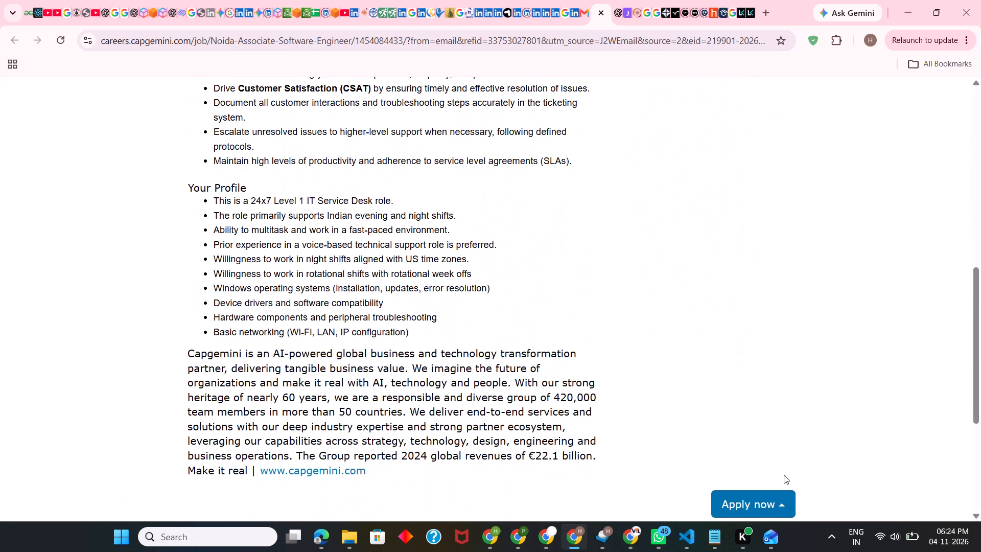
{"action": "scroll", "coordinate": [784, 475], "scroll_direction": "down", "scroll_amount": 5}
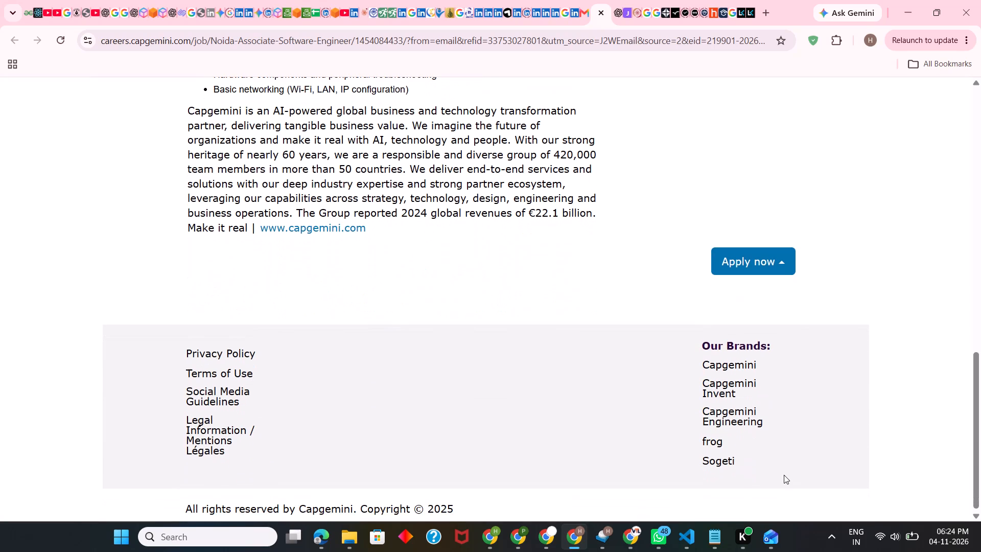
{"action": "scroll", "coordinate": [784, 475], "scroll_direction": "down", "scroll_amount": 1}
{"action": "left_click", "coordinate": [765, 266]}
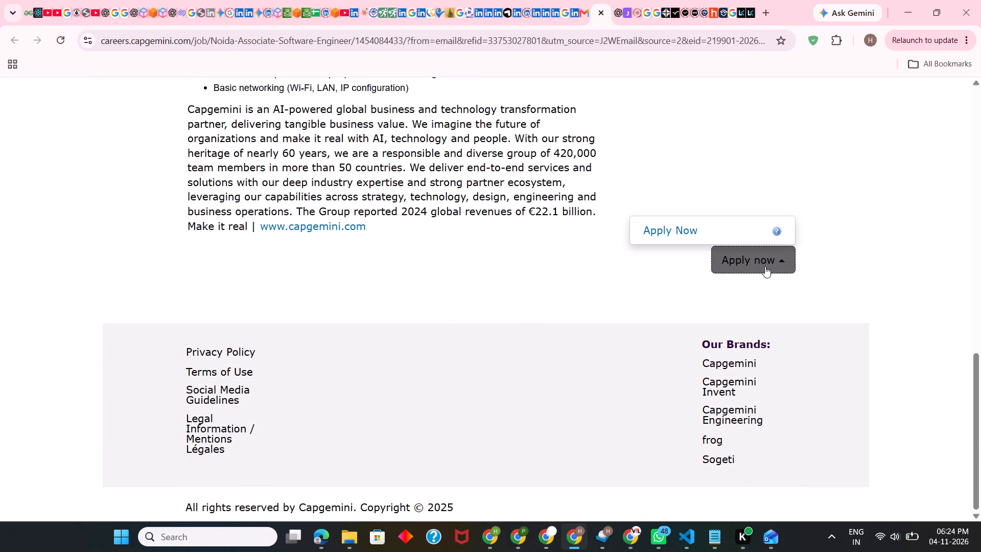
{"action": "left_click", "coordinate": [765, 228]}
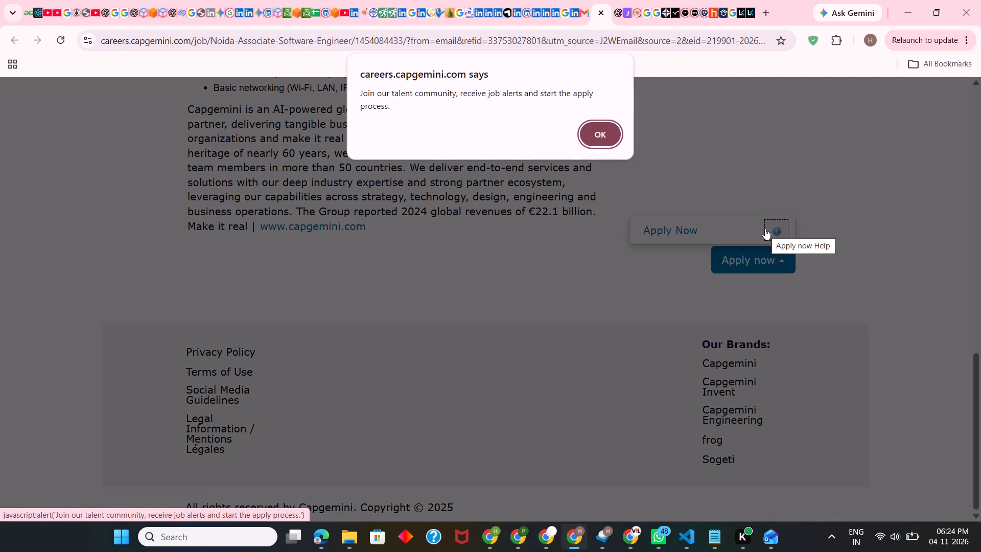
{"action": "key", "text": "Return"}
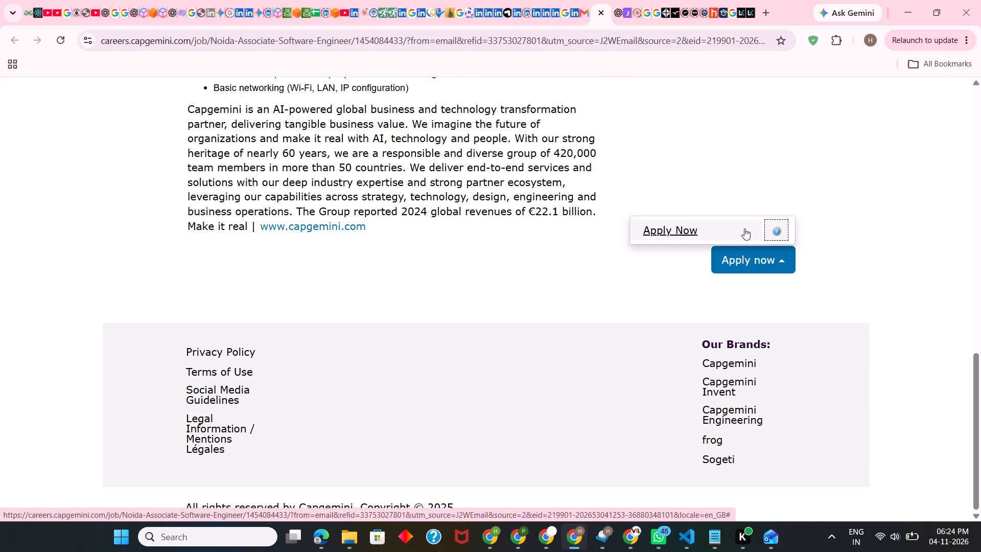
{"action": "double_click", "coordinate": [680, 231]}
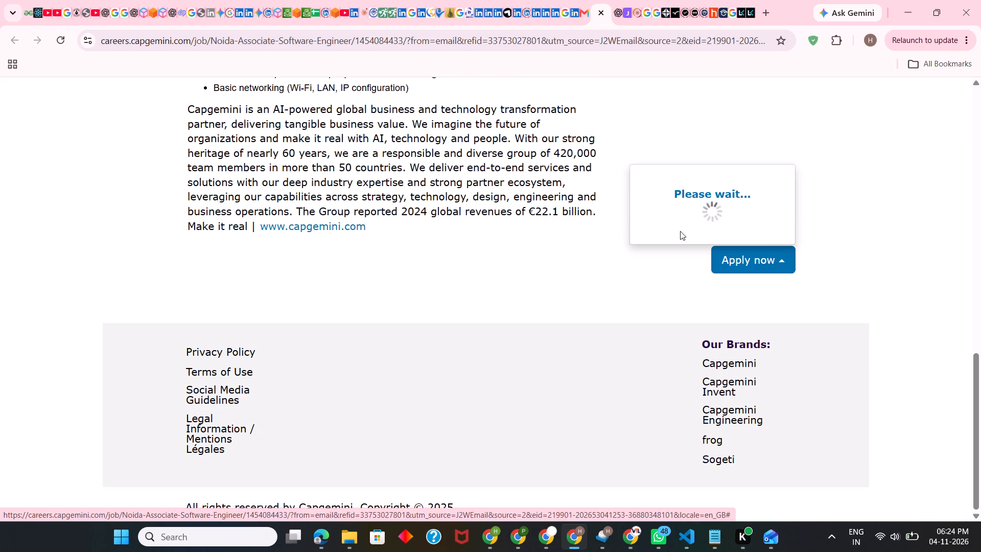
{"action": "scroll", "coordinate": [702, 193], "scroll_direction": "up", "scroll_amount": 8}
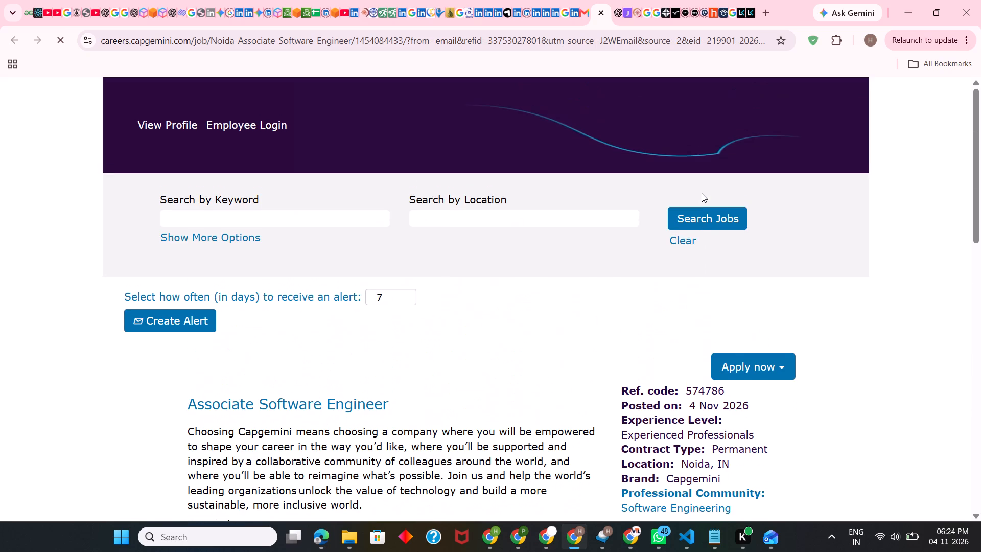
{"action": "left_click", "coordinate": [752, 371]}
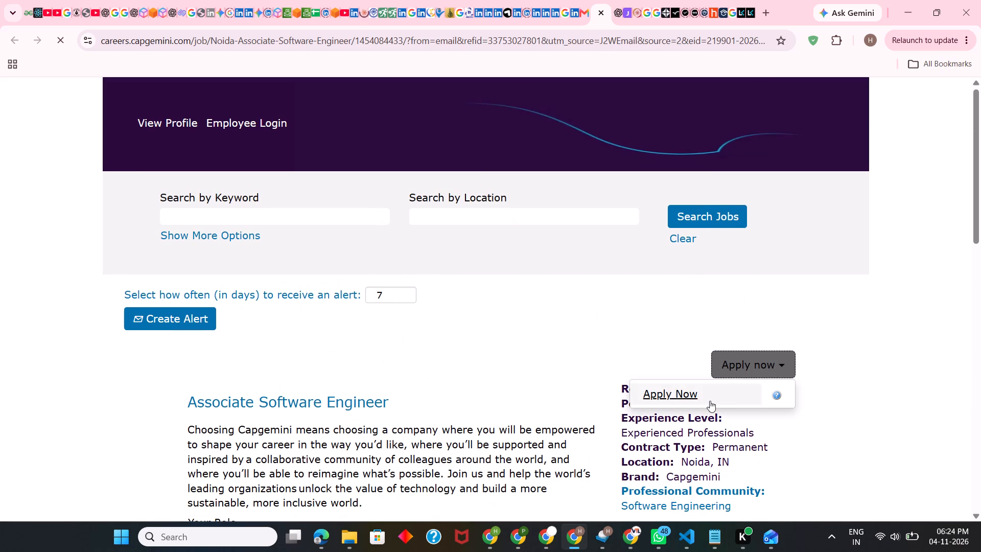
{"action": "left_click", "coordinate": [708, 400]}
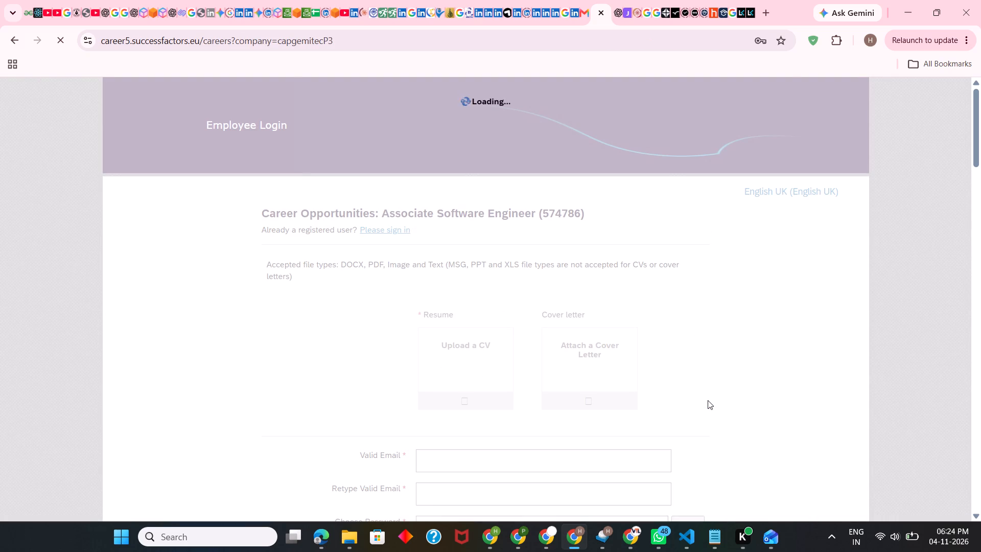
Upload the applicant's own resume PDF dated 03-09-2026 from the device's Downloads folder as the application's CV.
{"action": "left_click", "coordinate": [477, 354]}
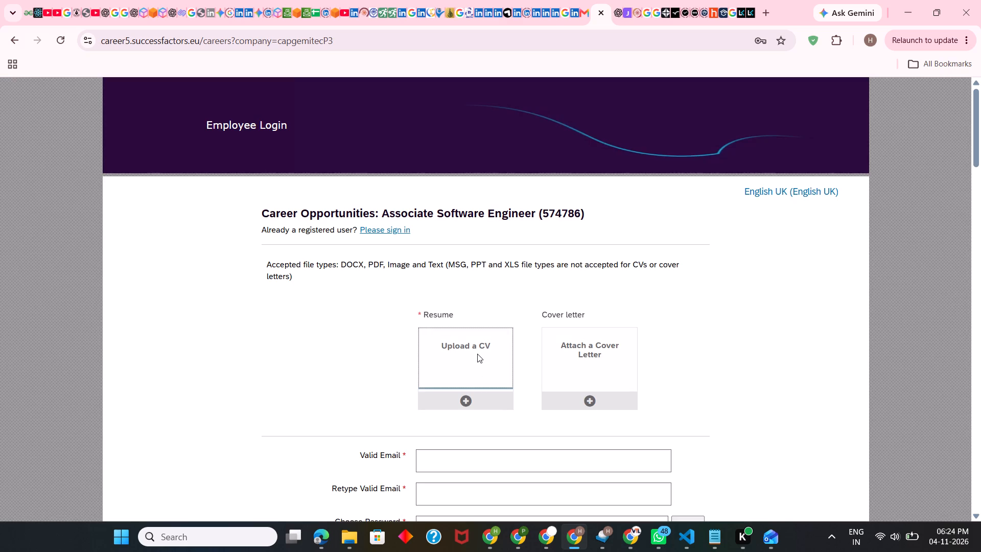
{"action": "left_click", "coordinate": [467, 407]}
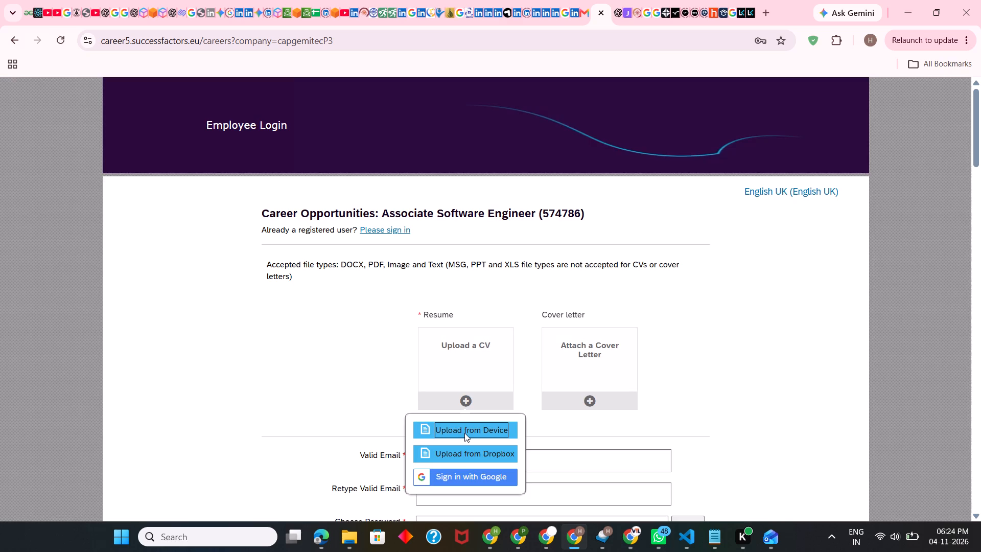
{"action": "left_click", "coordinate": [464, 433]}
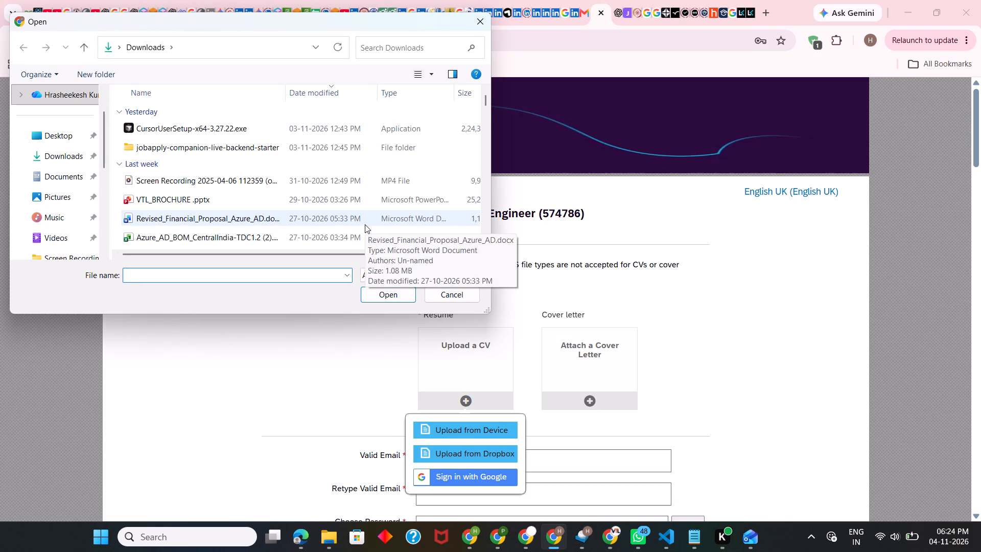
{"action": "scroll", "coordinate": [365, 224], "scroll_direction": "down", "scroll_amount": 1}
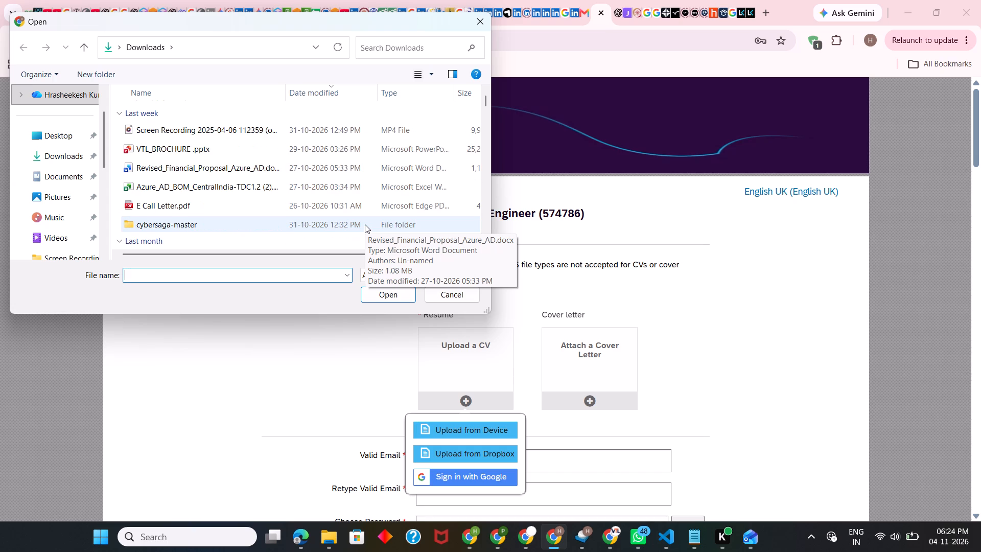
{"action": "scroll", "coordinate": [365, 224], "scroll_direction": "down", "scroll_amount": 1}
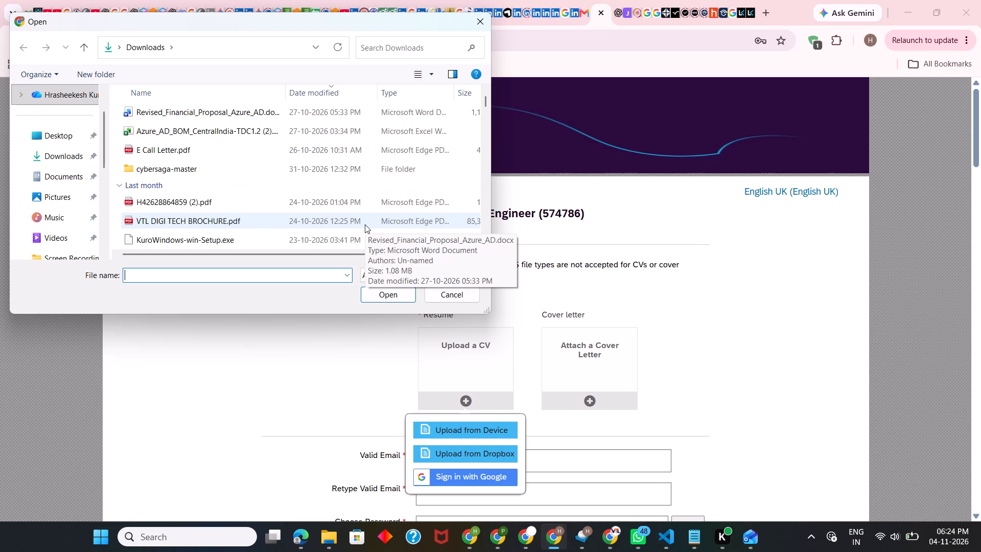
{"action": "scroll", "coordinate": [365, 224], "scroll_direction": "down", "scroll_amount": 2}
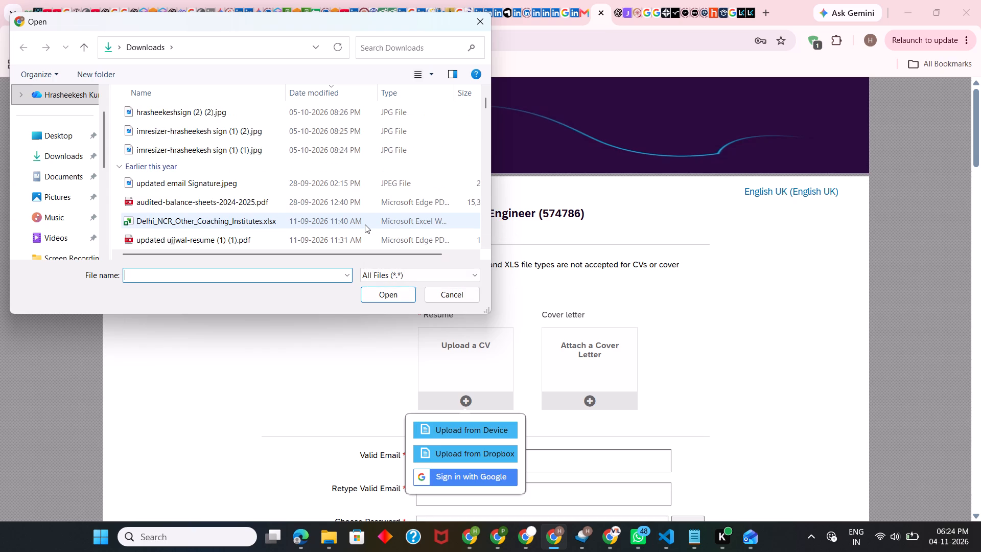
{"action": "scroll", "coordinate": [365, 224], "scroll_direction": "down", "scroll_amount": 2}
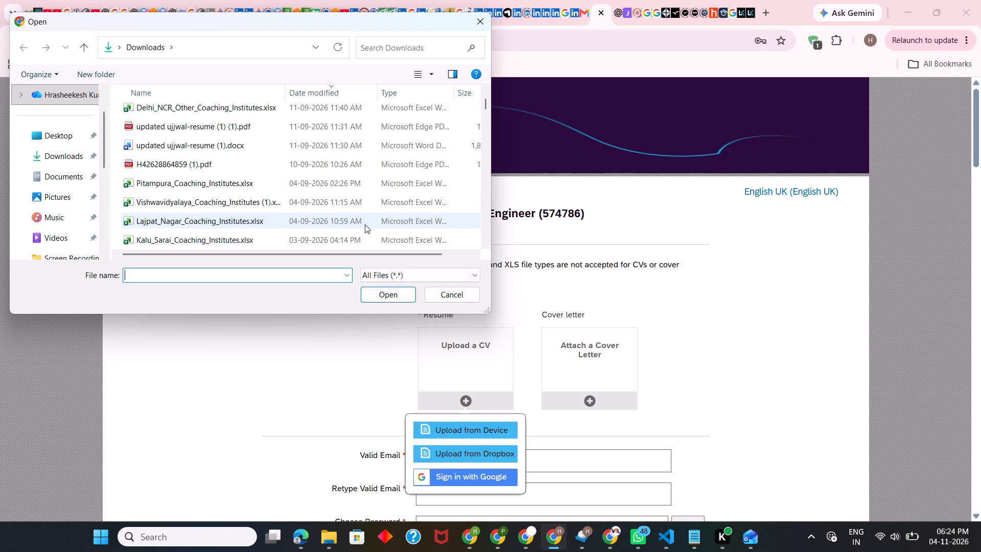
{"action": "scroll", "coordinate": [365, 224], "scroll_direction": "down", "scroll_amount": 2}
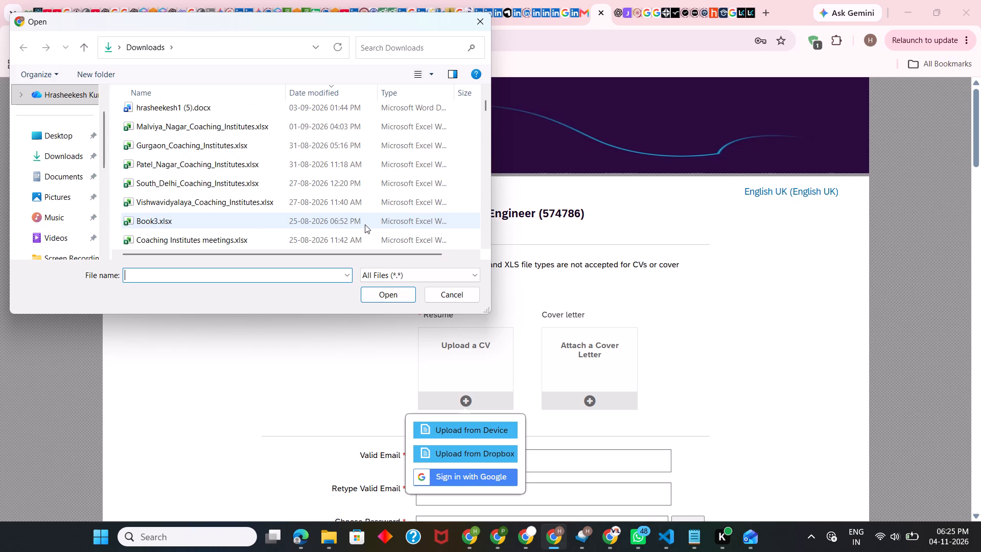
{"action": "scroll", "coordinate": [365, 224], "scroll_direction": "up", "scroll_amount": 2}
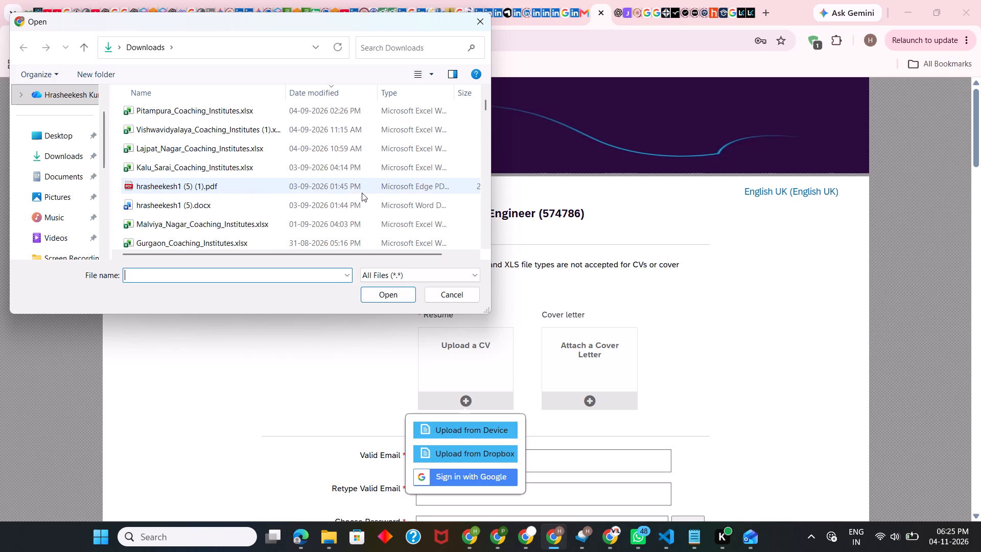
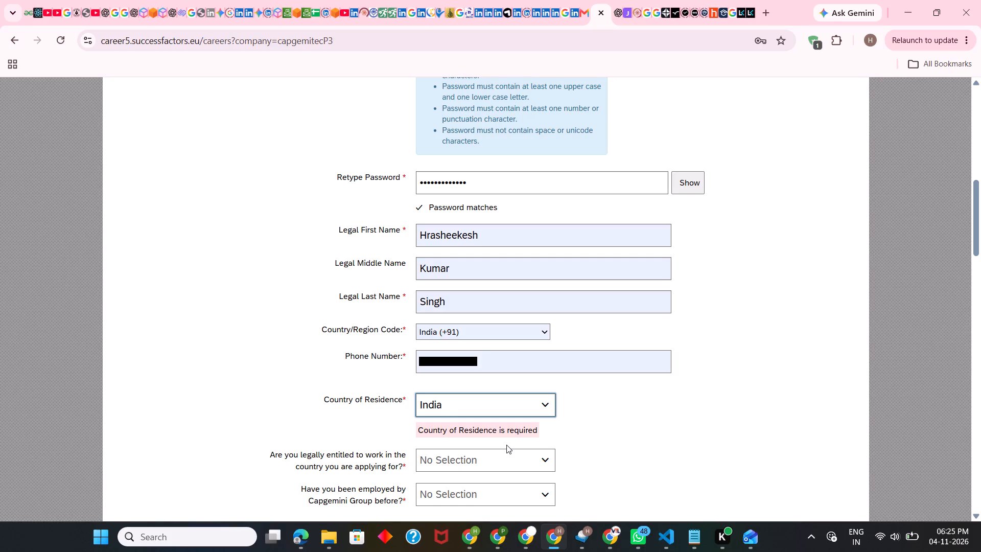
Answer Yes to being legally entitled to work in the country and No to previous employment by Capgemini Group.
{"action": "left_click", "coordinate": [588, 436]}
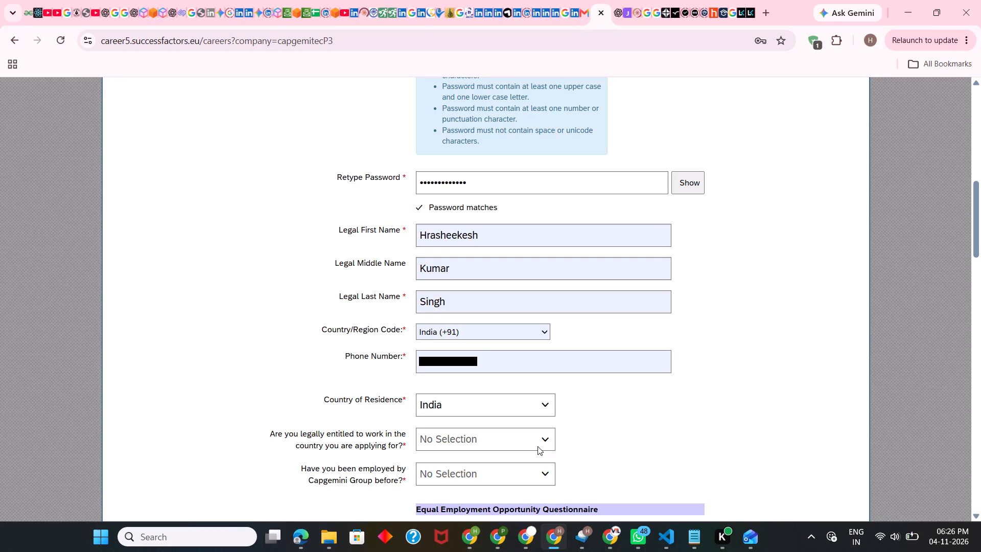
{"action": "left_click", "coordinate": [538, 446]}
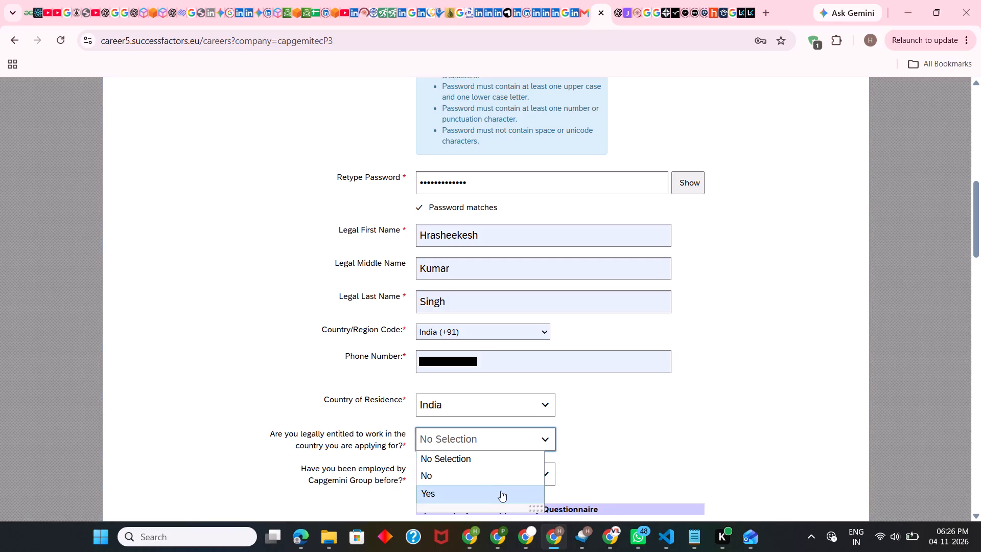
{"action": "left_click", "coordinate": [501, 491]}
{"action": "left_click", "coordinate": [527, 470]}
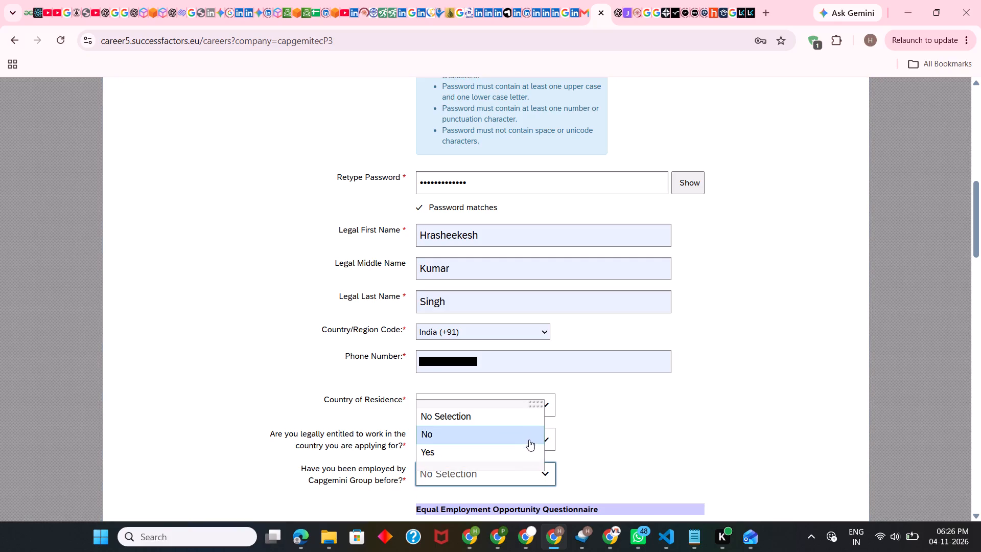
{"action": "left_click", "coordinate": [529, 440]}
In the equal opportunity questionnaire, answer Yes to the disability data consent and No to needing disability adjustments.
{"action": "scroll", "coordinate": [645, 452], "scroll_direction": "down", "scroll_amount": 5}
{"action": "scroll", "coordinate": [645, 452], "scroll_direction": "up", "scroll_amount": 1}
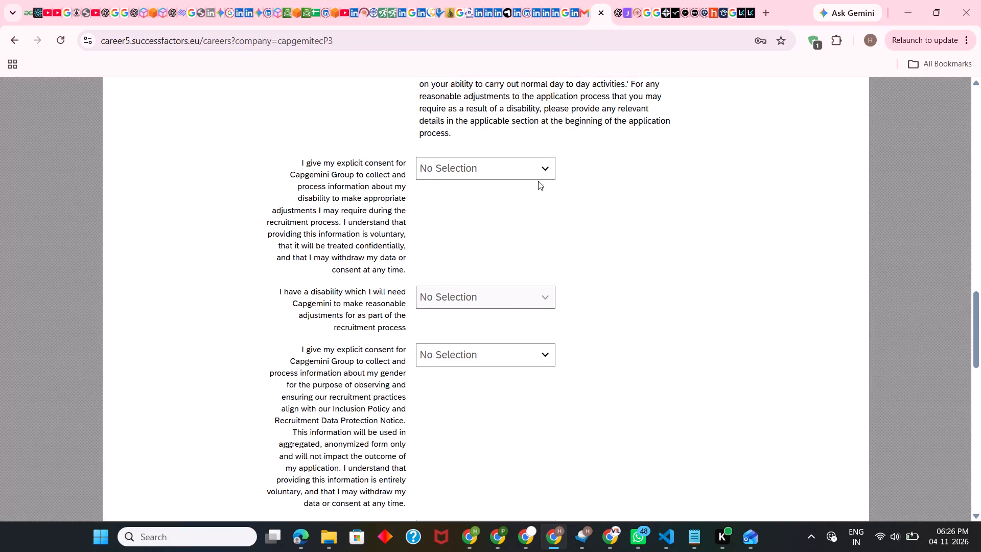
{"action": "left_click", "coordinate": [537, 171]}
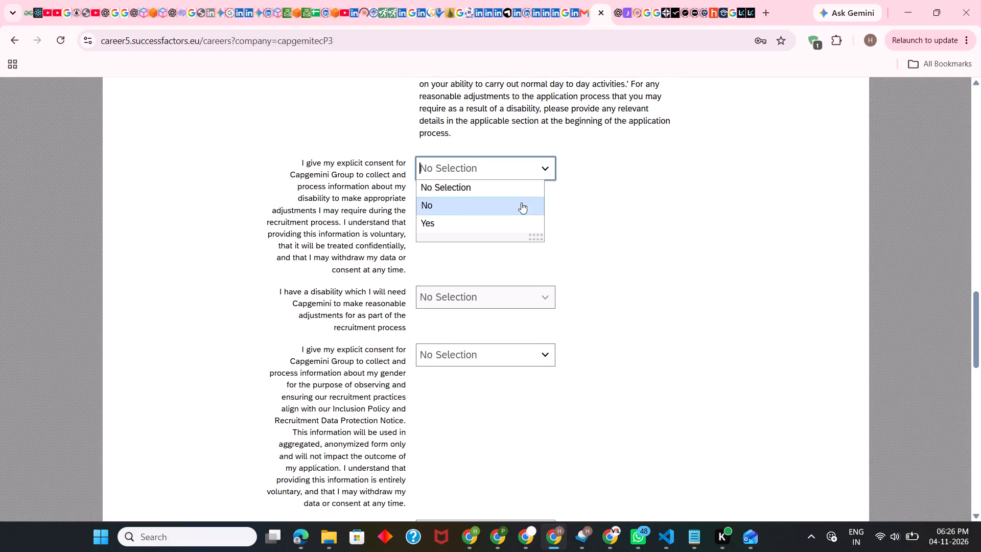
{"action": "left_click", "coordinate": [519, 222]}
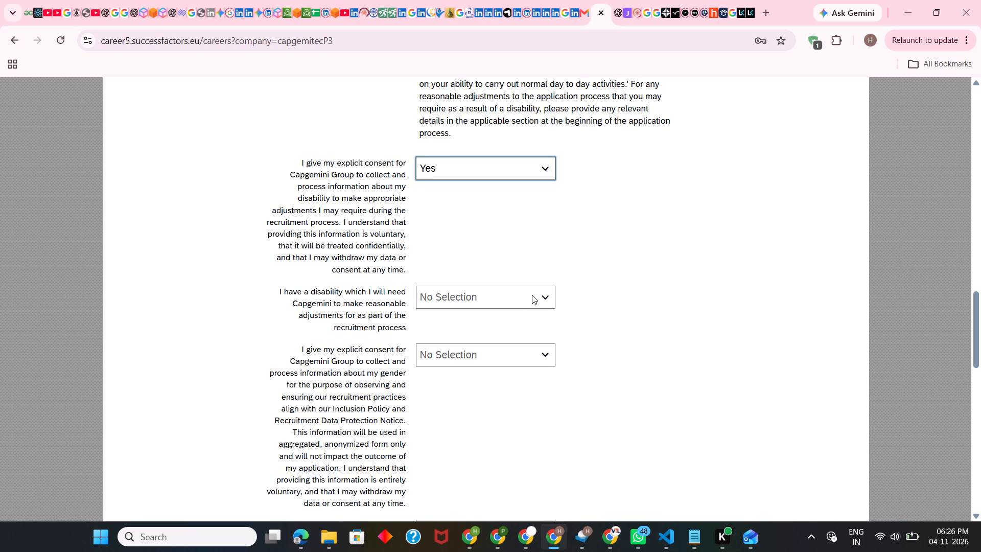
{"action": "left_click", "coordinate": [532, 295]}
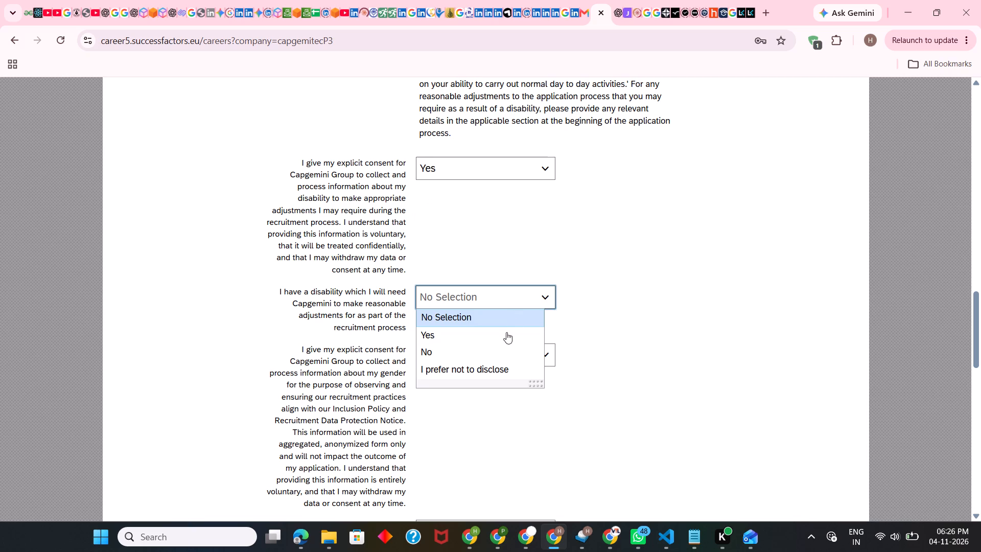
{"action": "left_click", "coordinate": [505, 355]}
Answer Yes to the gender data consent and set the gender identity answer to Male.
{"action": "left_click", "coordinate": [505, 355]}
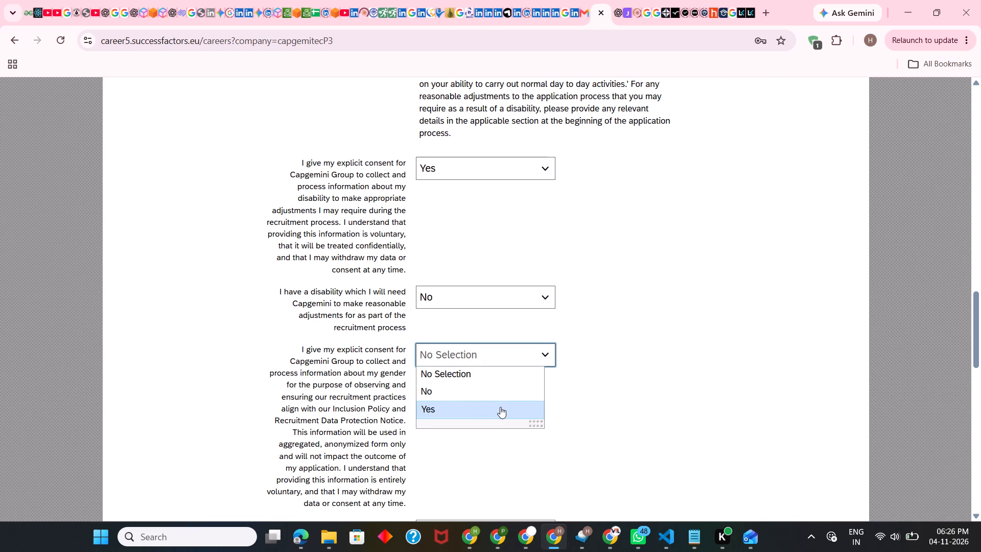
{"action": "left_click", "coordinate": [500, 407]}
{"action": "scroll", "coordinate": [500, 407], "scroll_direction": "down", "scroll_amount": 3}
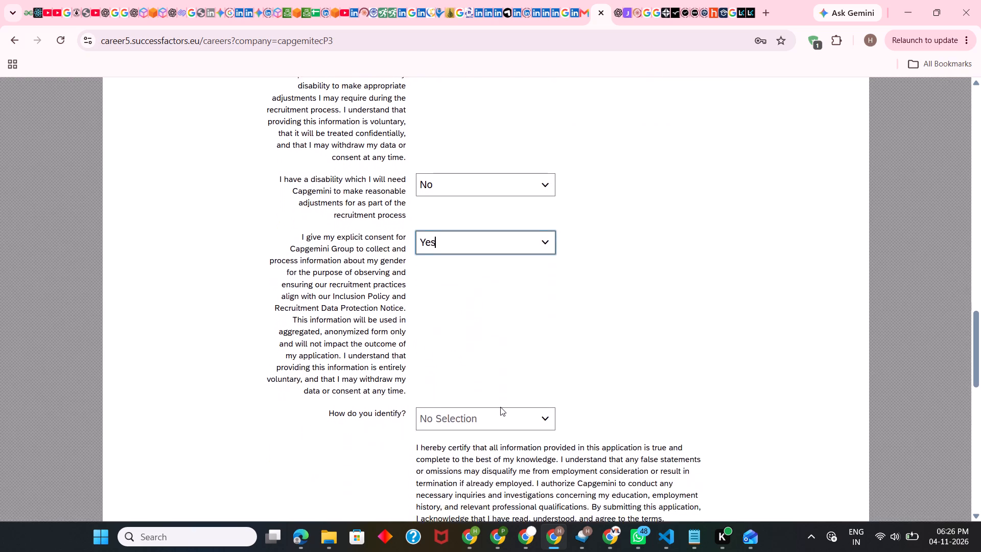
{"action": "scroll", "coordinate": [500, 407], "scroll_direction": "down", "scroll_amount": 5}
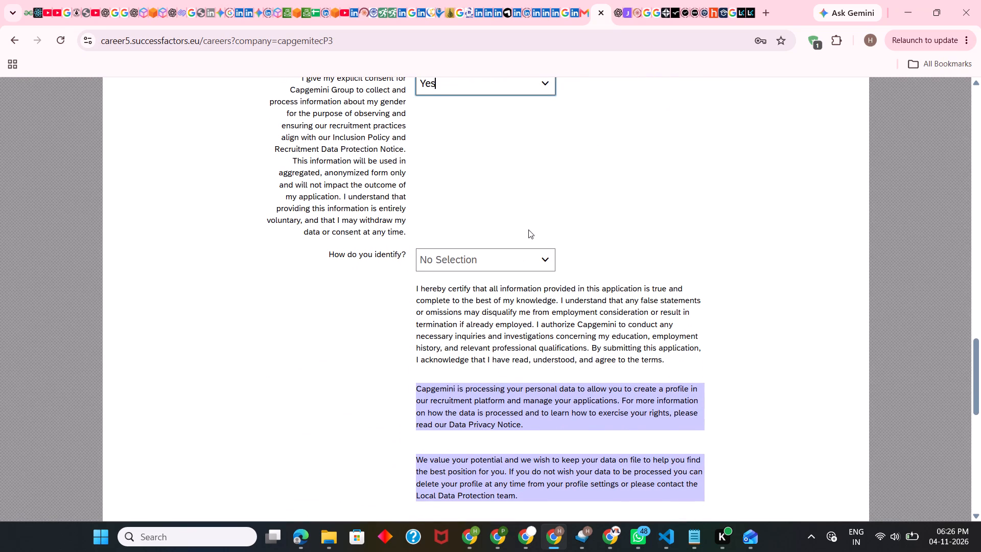
{"action": "left_click", "coordinate": [523, 269]}
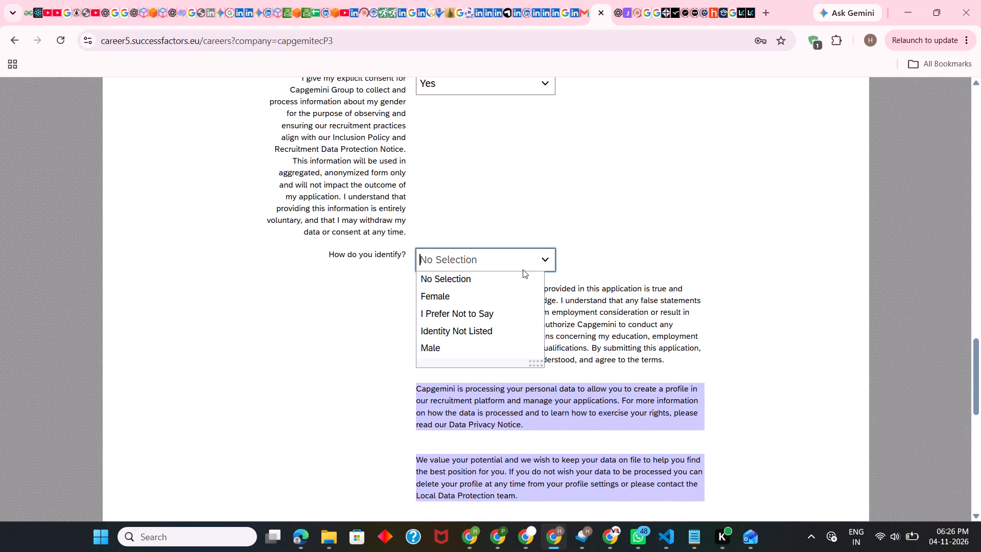
{"action": "left_click", "coordinate": [497, 344]}
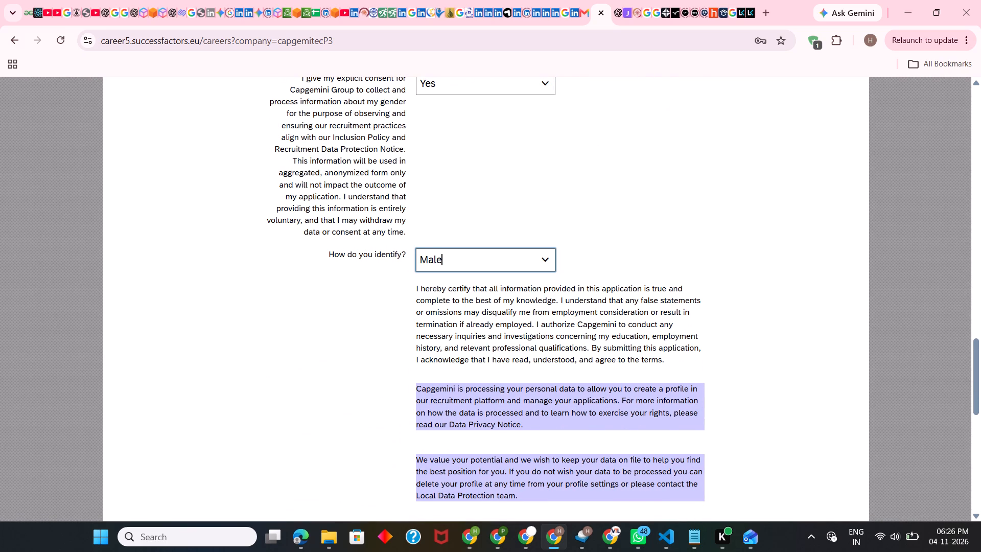
Answer Yes to being contacted via WhatsApp under the preferred contact methods.
{"action": "scroll", "coordinate": [497, 344], "scroll_direction": "down", "scroll_amount": 7}
{"action": "scroll", "coordinate": [497, 344], "scroll_direction": "up", "scroll_amount": 1}
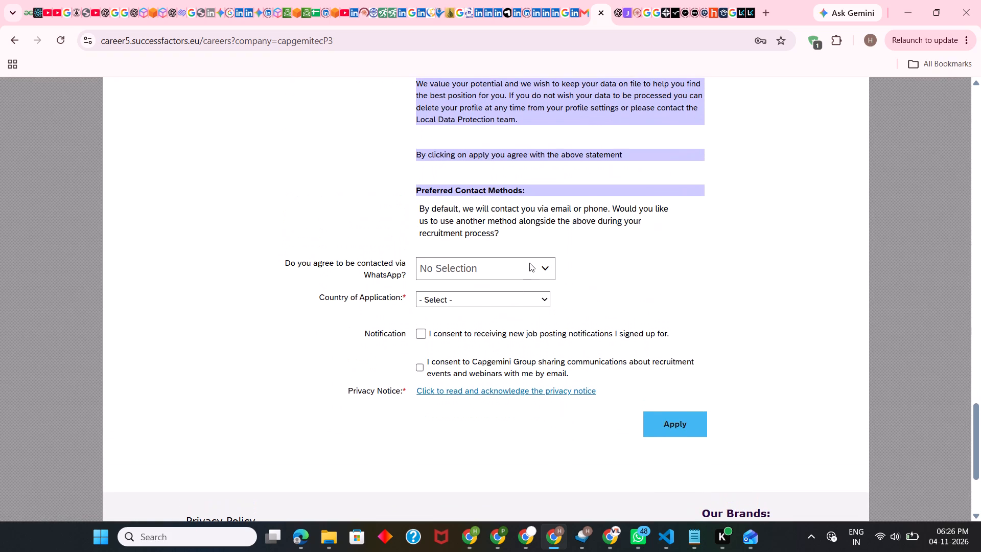
{"action": "left_click", "coordinate": [529, 263]}
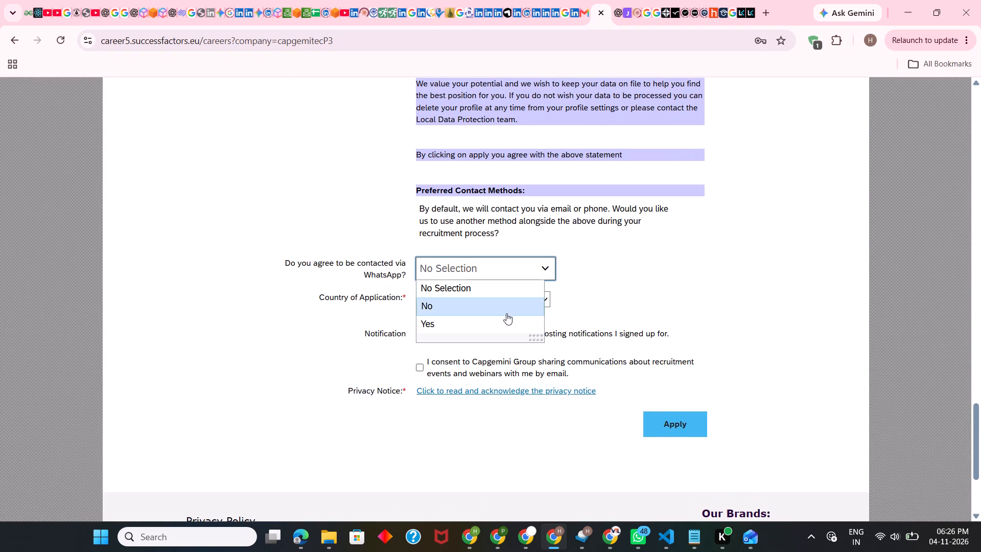
{"action": "left_click", "coordinate": [506, 322]}
Set the required Country of Application to India.
{"action": "left_click", "coordinate": [521, 297]}
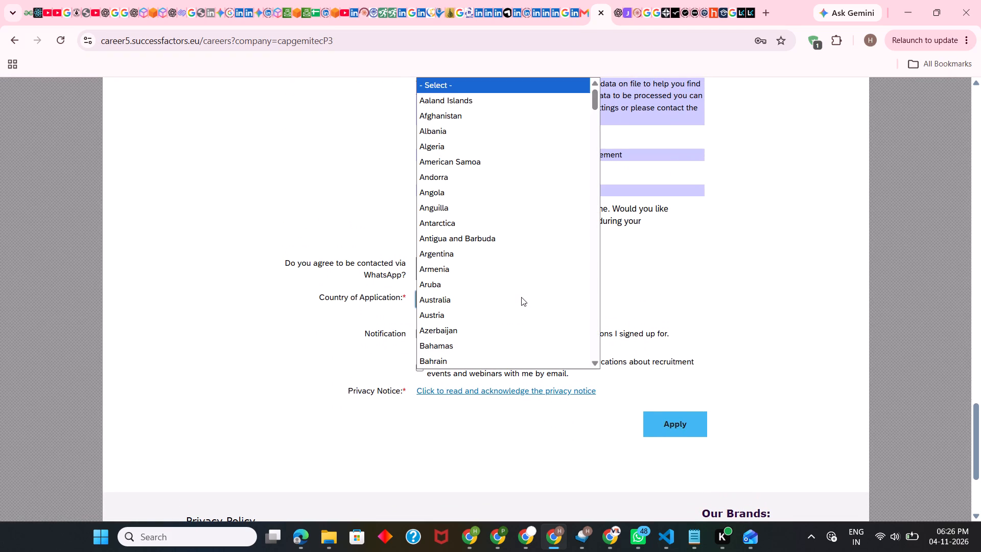
{"action": "scroll", "coordinate": [508, 249], "scroll_direction": "down", "scroll_amount": 7}
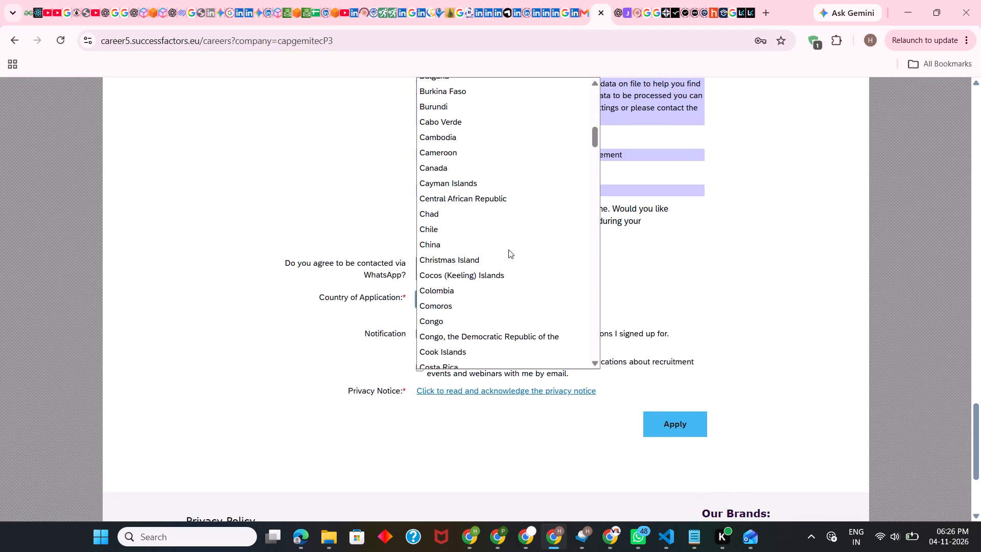
{"action": "scroll", "coordinate": [508, 249], "scroll_direction": "down", "scroll_amount": 10}
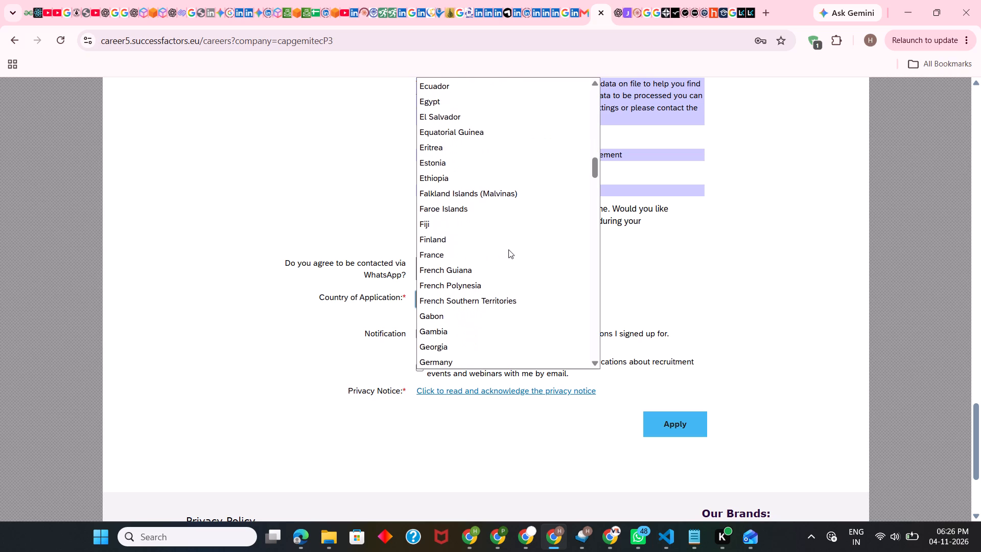
{"action": "scroll", "coordinate": [508, 249], "scroll_direction": "down", "scroll_amount": 3}
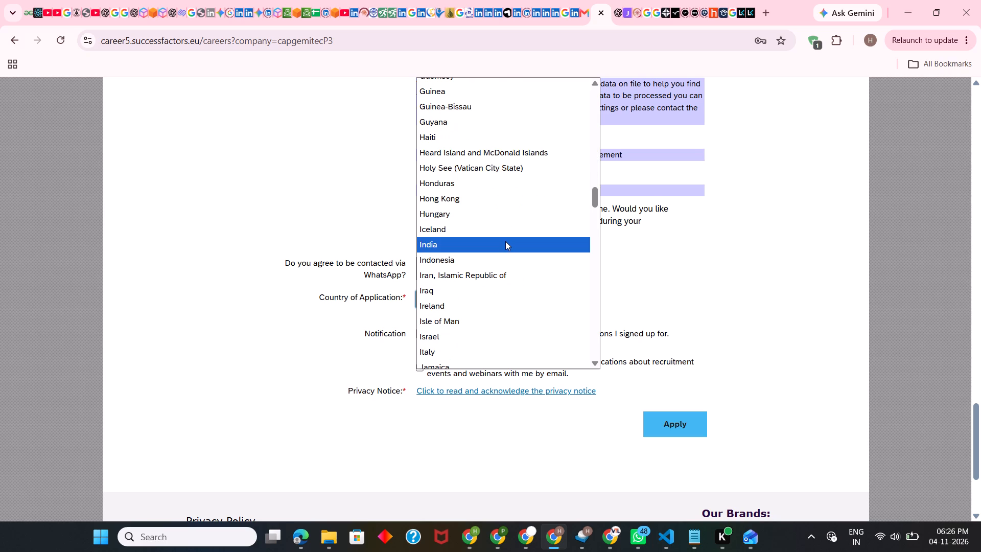
{"action": "left_click", "coordinate": [505, 241]}
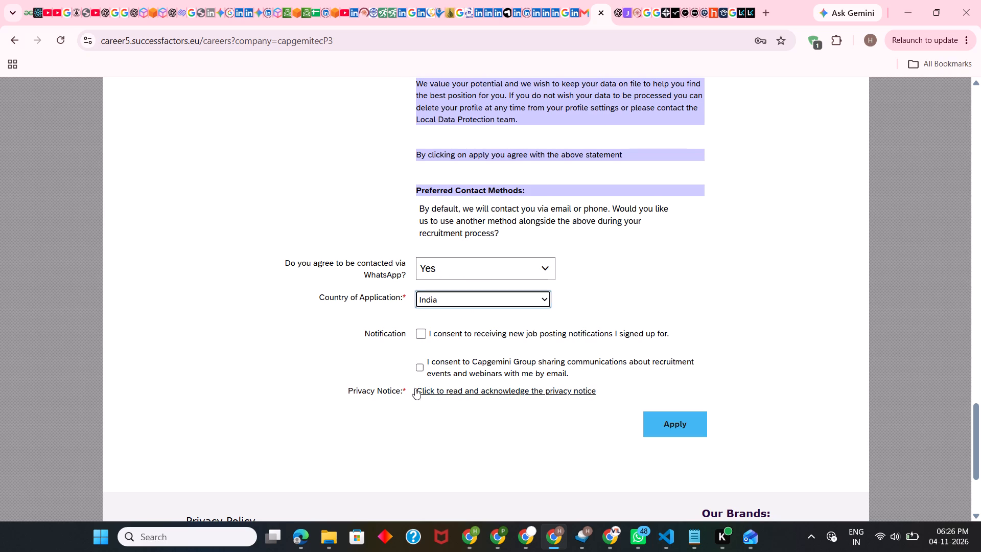
Open the data privacy notice from the application form and acknowledge it.
{"action": "left_click", "coordinate": [443, 390]}
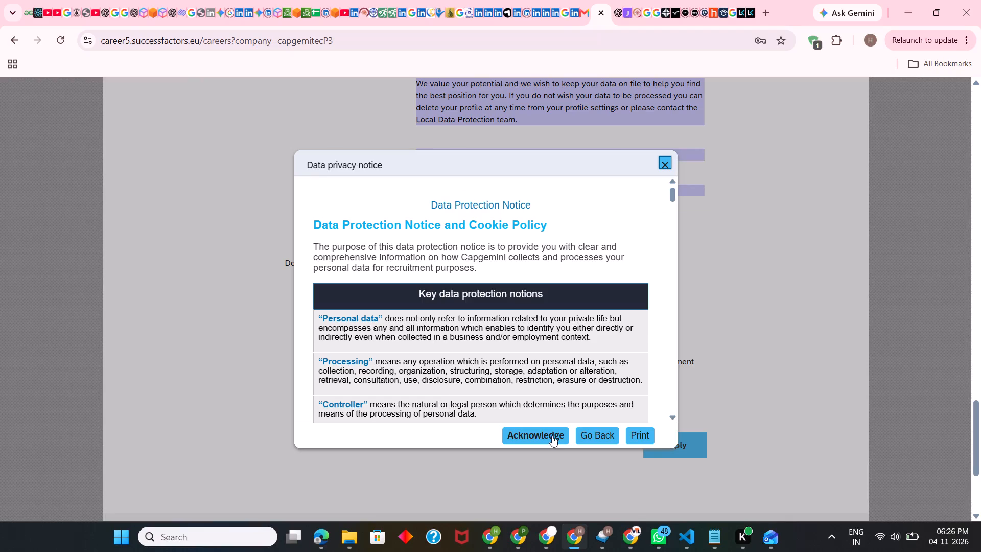
{"action": "left_click", "coordinate": [552, 436]}
Review the completed application from the work eligibility answers through the equal opportunity questionnaire and down to the end of the form.
{"action": "scroll", "coordinate": [551, 364], "scroll_direction": "up", "scroll_amount": 7}
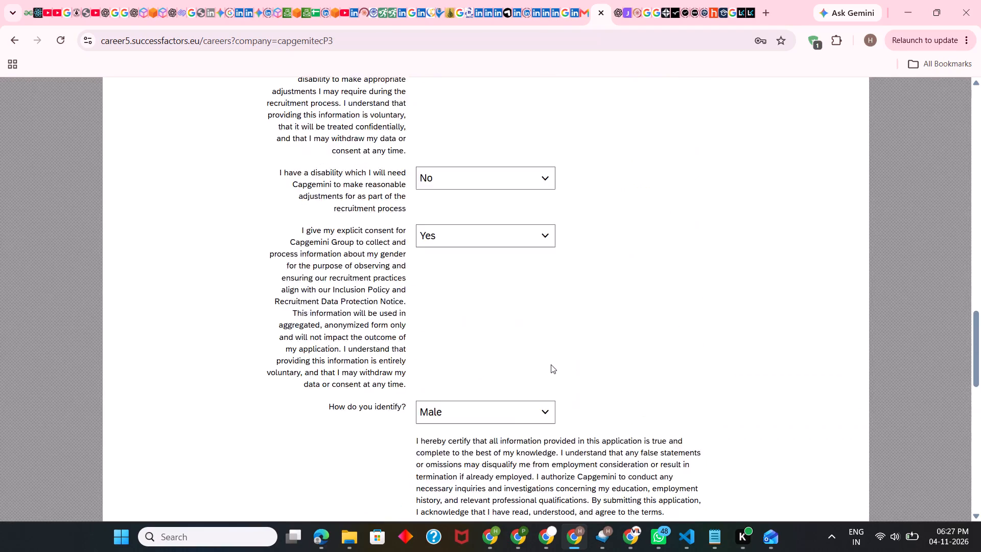
{"action": "scroll", "coordinate": [551, 364], "scroll_direction": "up", "scroll_amount": 3}
{"action": "scroll", "coordinate": [551, 364], "scroll_direction": "down", "scroll_amount": 3}
{"action": "scroll", "coordinate": [551, 364], "scroll_direction": "up", "scroll_amount": 1}
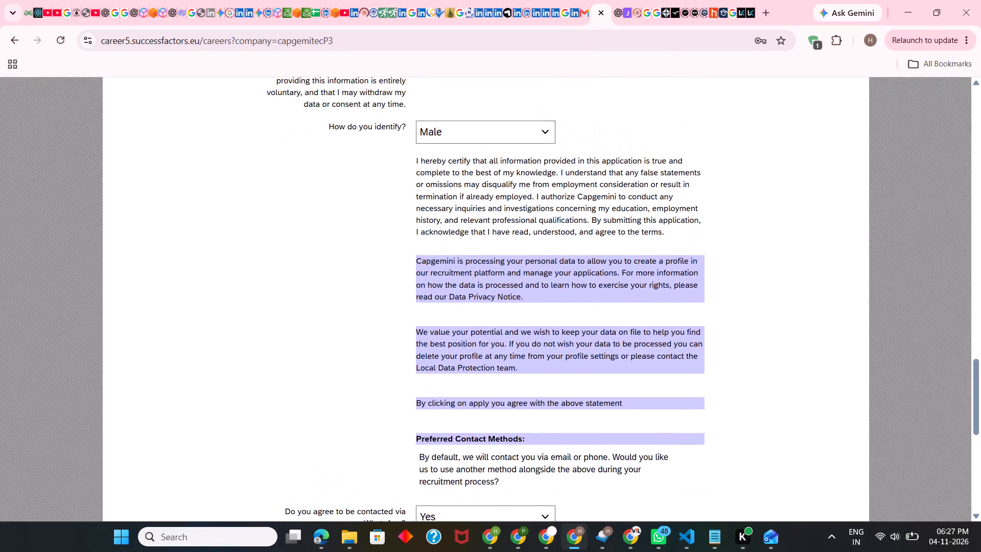
{"action": "scroll", "coordinate": [551, 364], "scroll_direction": "up", "scroll_amount": 5}
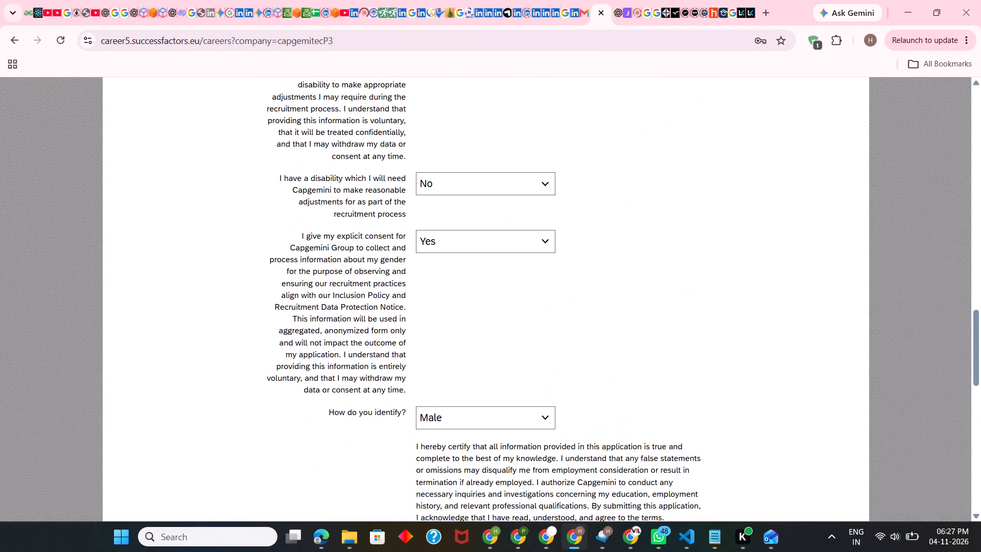
{"action": "scroll", "coordinate": [551, 364], "scroll_direction": "up", "scroll_amount": 6}
{"action": "scroll", "coordinate": [551, 364], "scroll_direction": "down", "scroll_amount": 1}
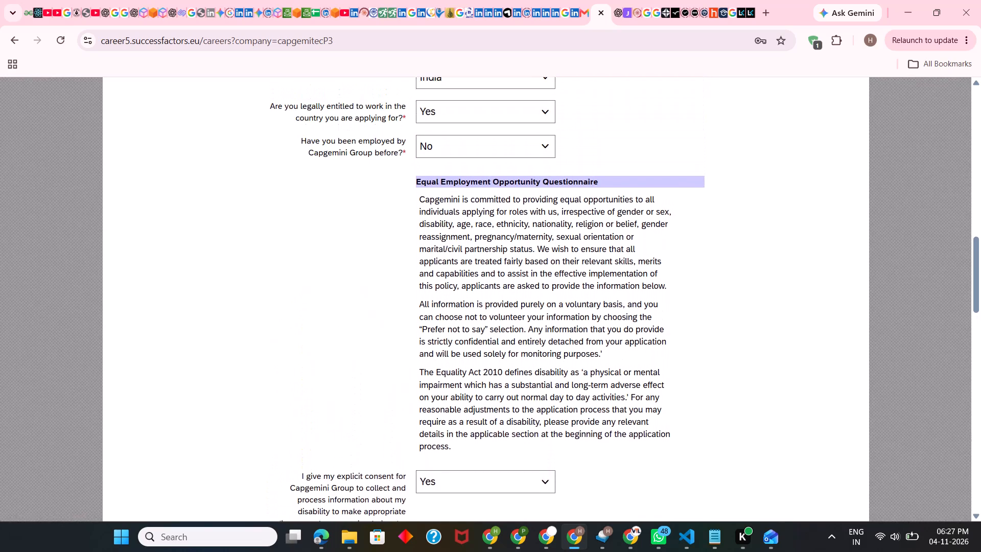
{"action": "scroll", "coordinate": [551, 364], "scroll_direction": "down", "scroll_amount": 1}
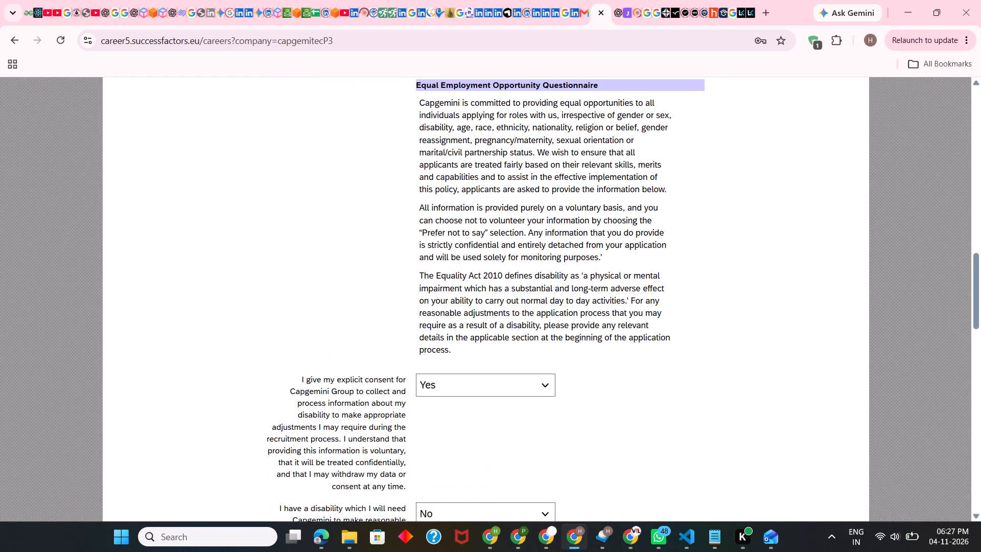
{"action": "scroll", "coordinate": [551, 364], "scroll_direction": "down", "scroll_amount": 1}
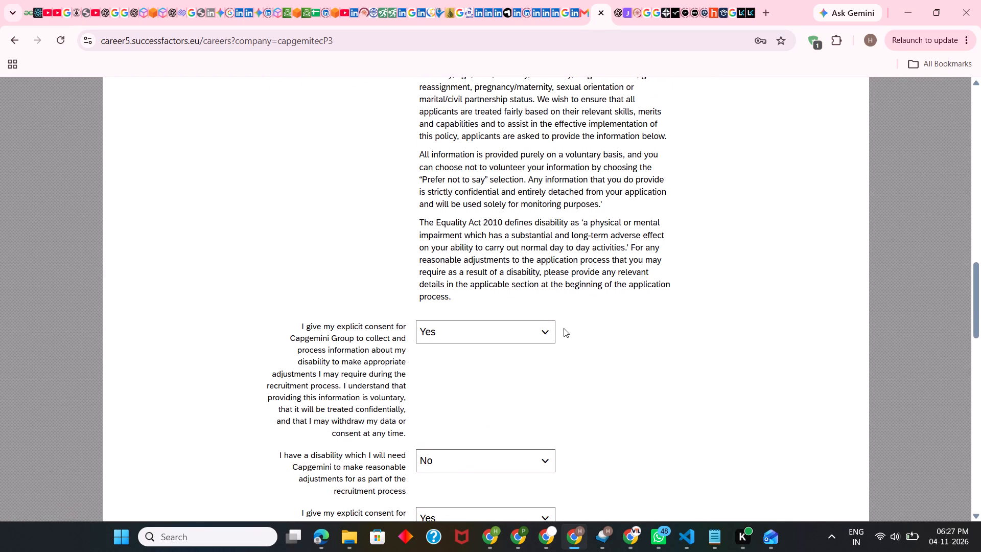
{"action": "scroll", "coordinate": [564, 328], "scroll_direction": "down", "scroll_amount": 6}
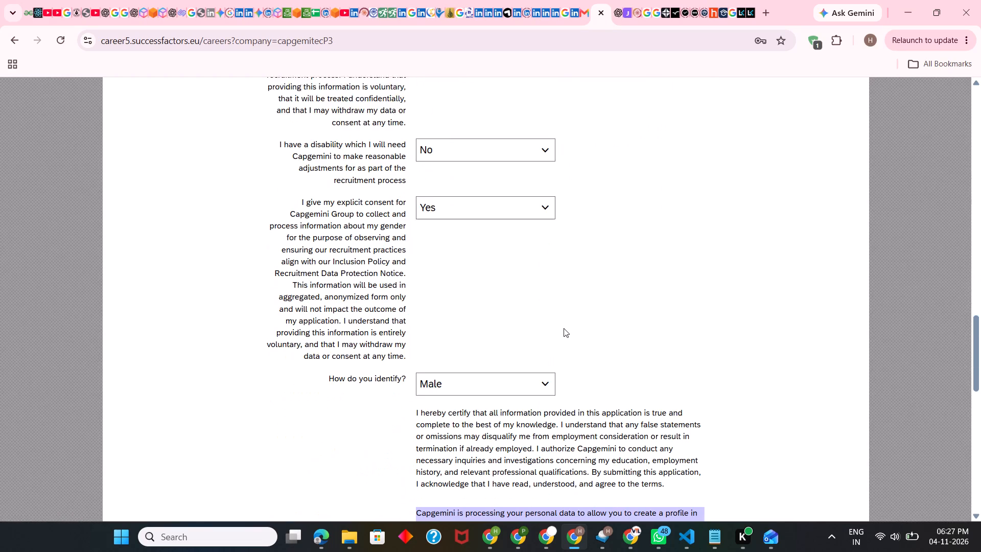
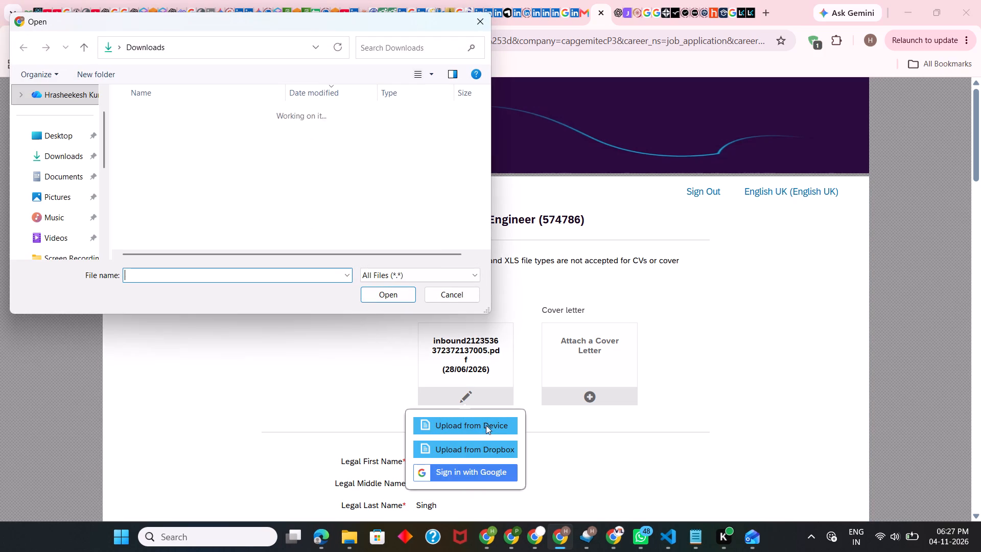
{"action": "scroll", "coordinate": [393, 209], "scroll_direction": "down", "scroll_amount": 1}
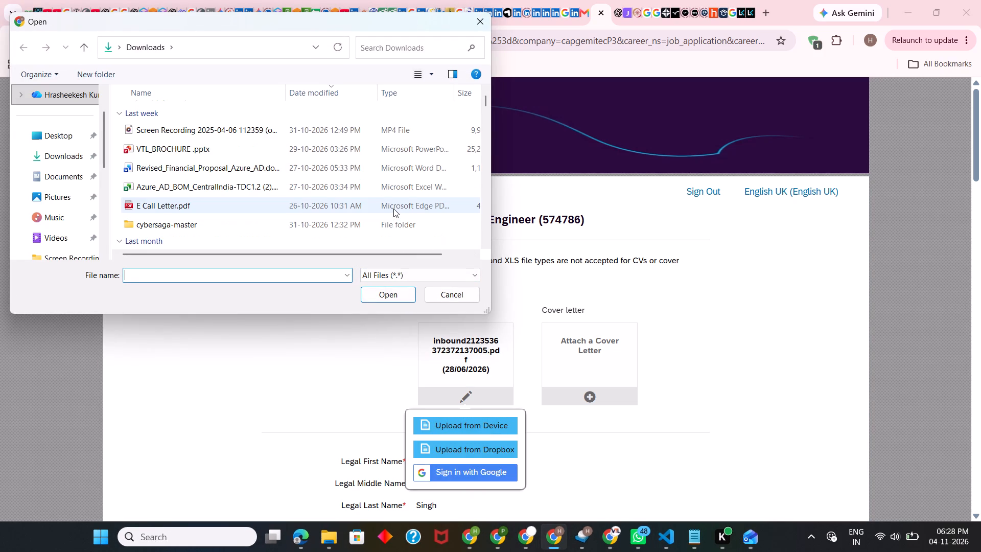
{"action": "scroll", "coordinate": [393, 209], "scroll_direction": "down", "scroll_amount": 3}
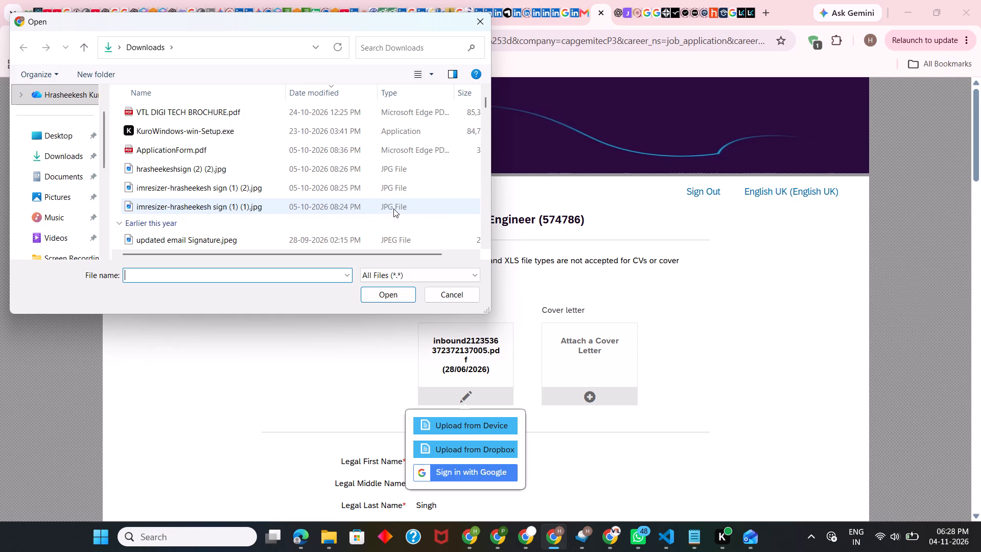
{"action": "scroll", "coordinate": [393, 209], "scroll_direction": "down", "scroll_amount": 1}
{"action": "scroll", "coordinate": [392, 168], "scroll_direction": "down", "scroll_amount": 1}
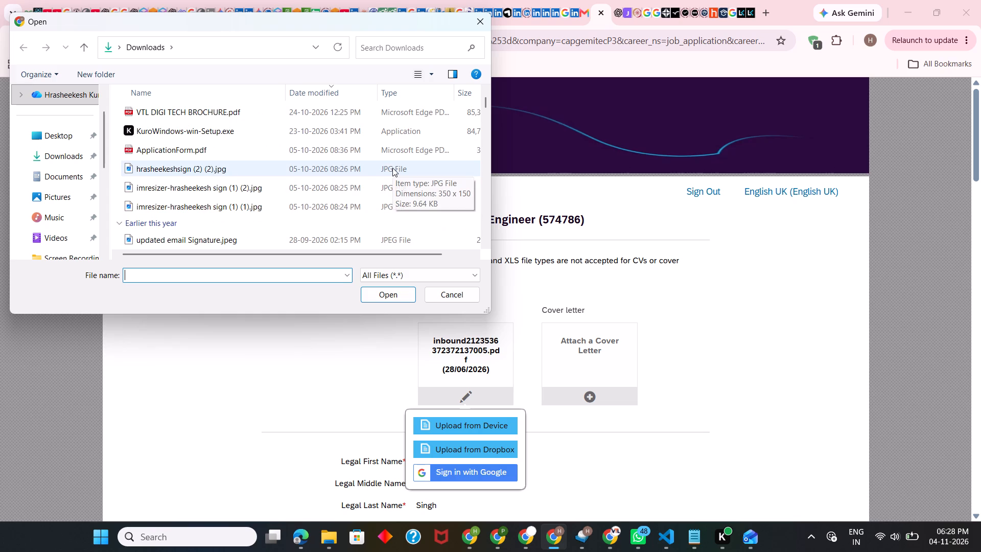
{"action": "scroll", "coordinate": [392, 168], "scroll_direction": "down", "scroll_amount": 1}
{"action": "scroll", "coordinate": [379, 208], "scroll_direction": "down", "scroll_amount": 1}
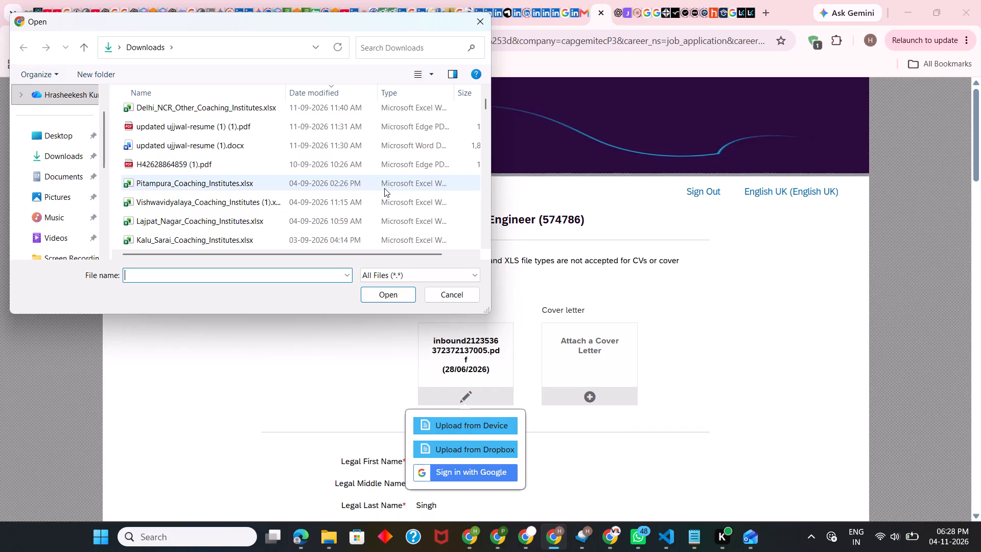
{"action": "scroll", "coordinate": [384, 188], "scroll_direction": "down", "scroll_amount": 1}
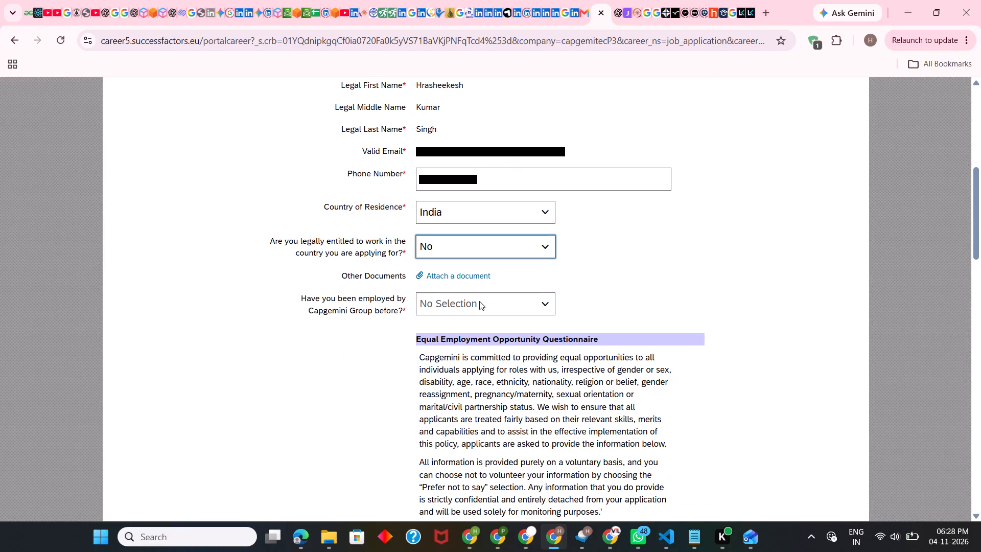
{"action": "left_click", "coordinate": [479, 301]}
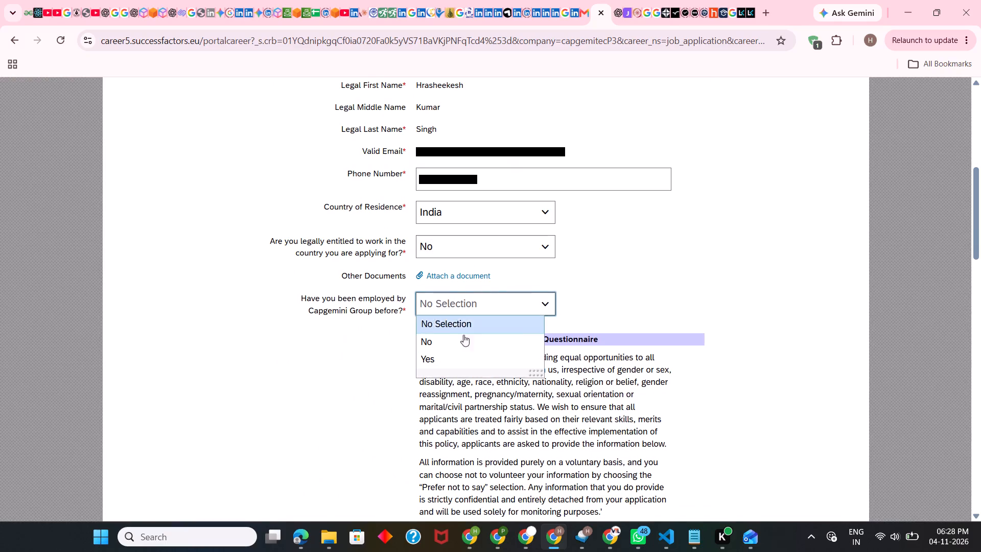
{"action": "left_click", "coordinate": [465, 341]}
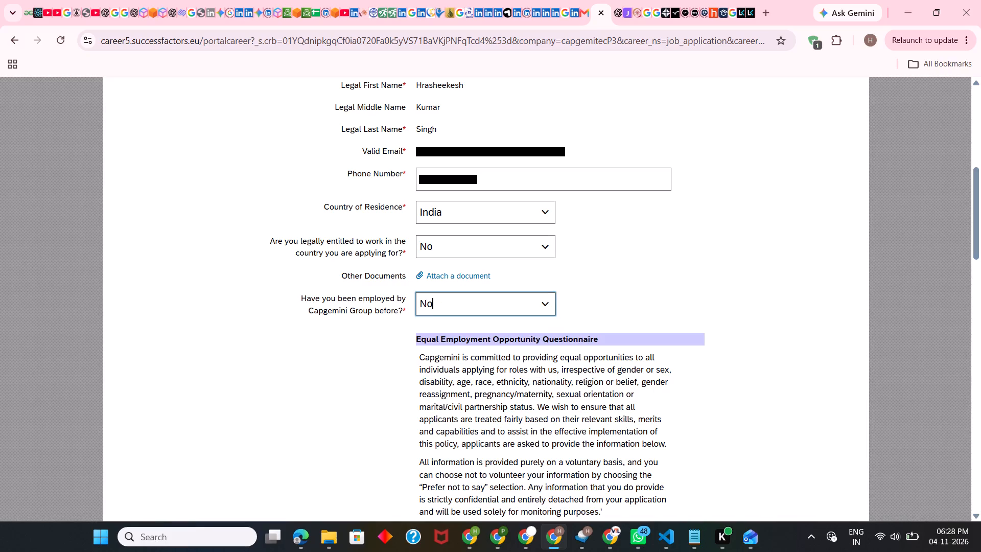